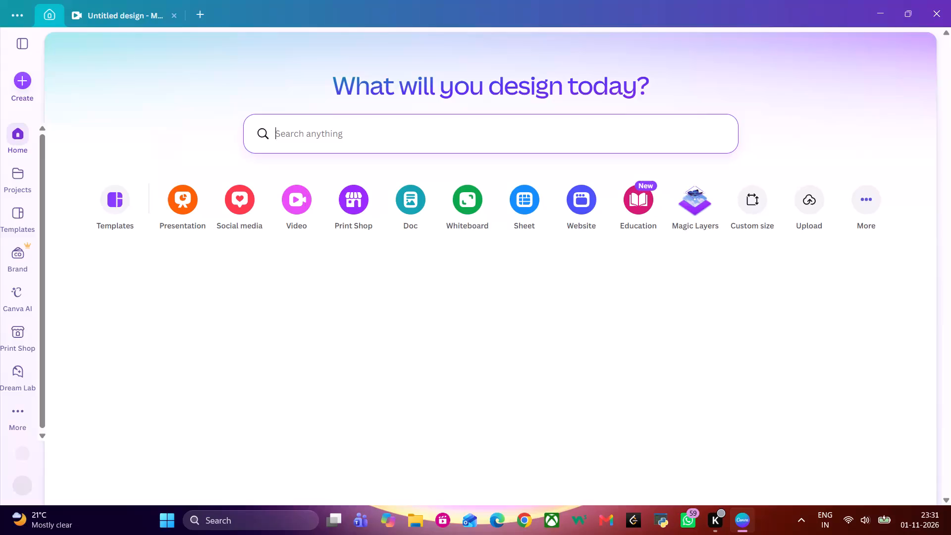
Search the templates for "birthday card for love".
text(birthday card)
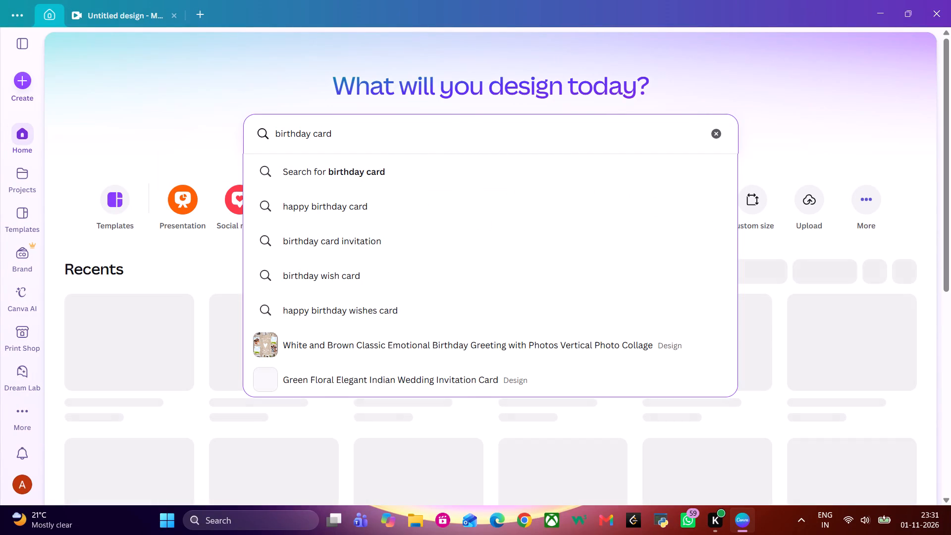
key(space)
text(for love)
key(Return)
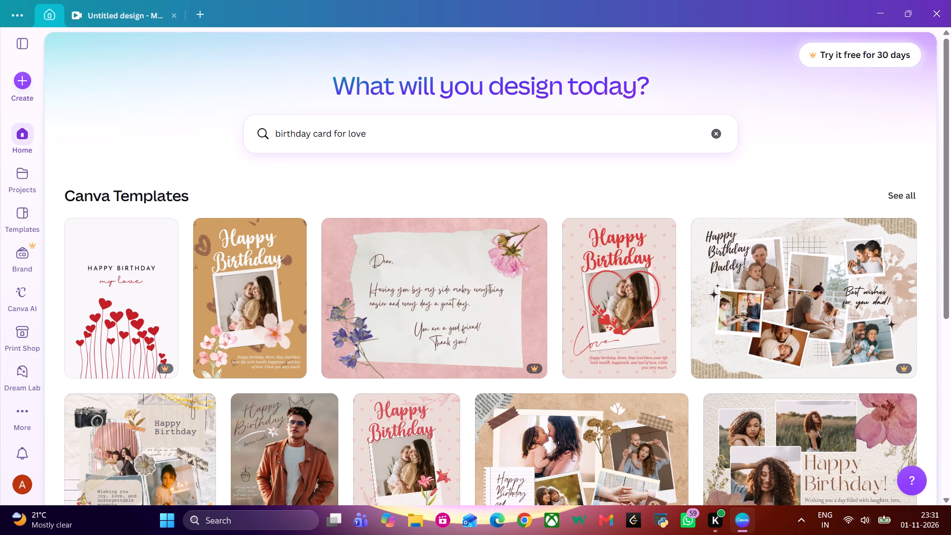
Browse the template results and open the square Beige Scrapbook Happy Birthday Card template for customising.
scroll(570, 30, down, 2)
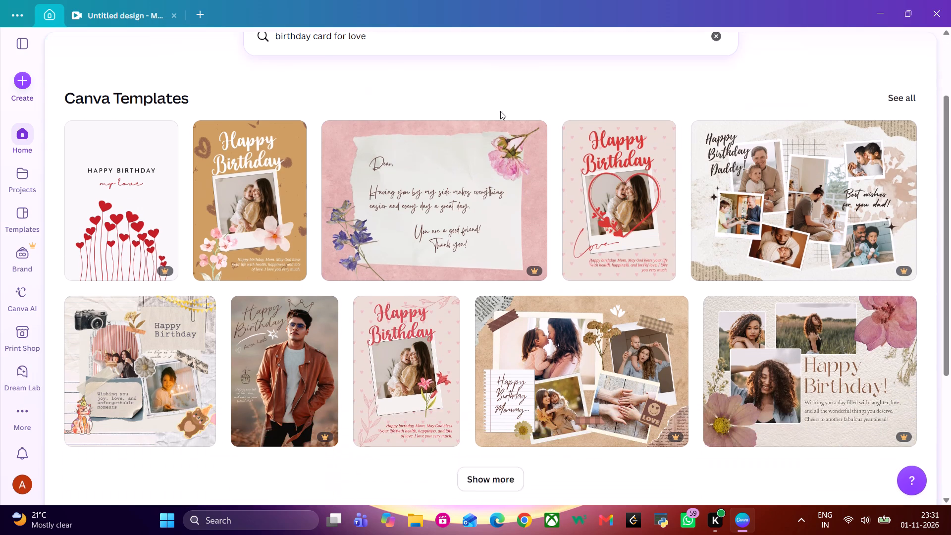
scroll(388, 283, down, 2)
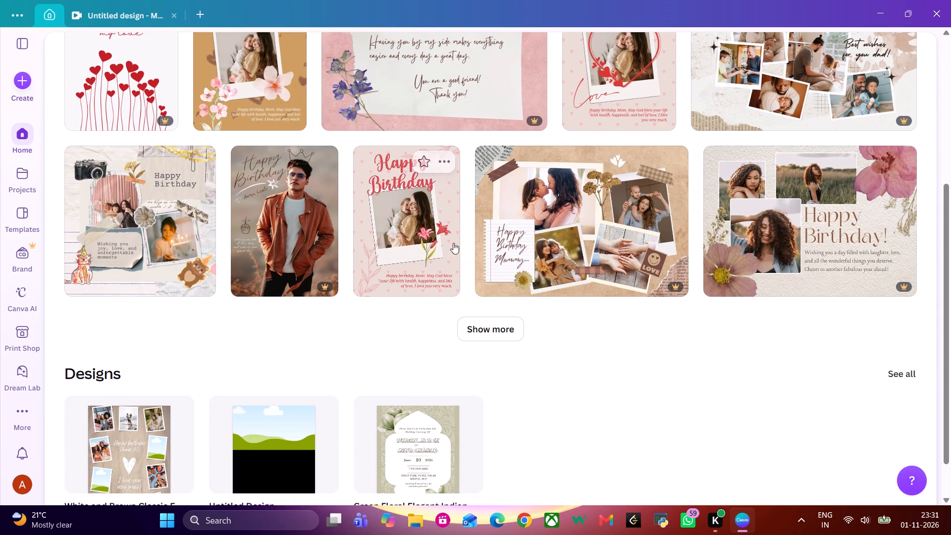
scroll(392, 229, down, 5)
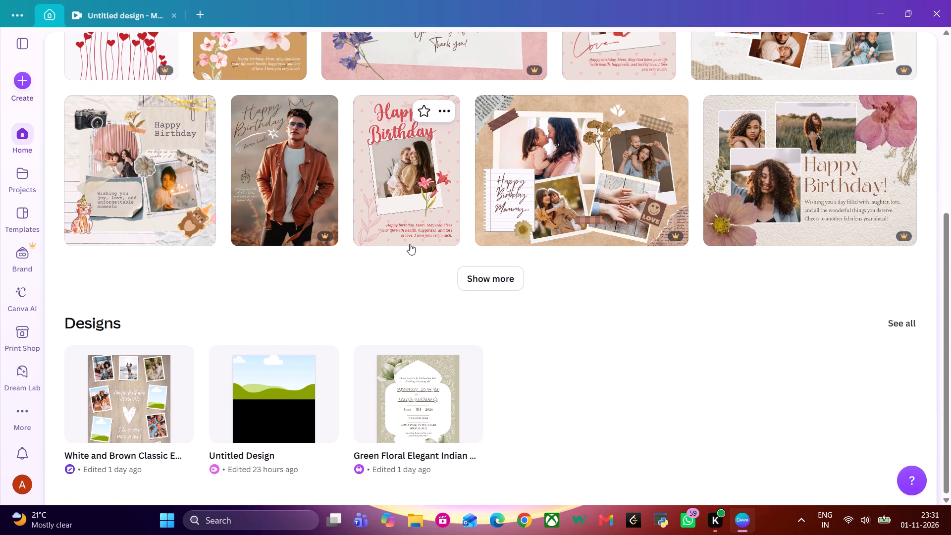
scroll(198, 292, up, 2)
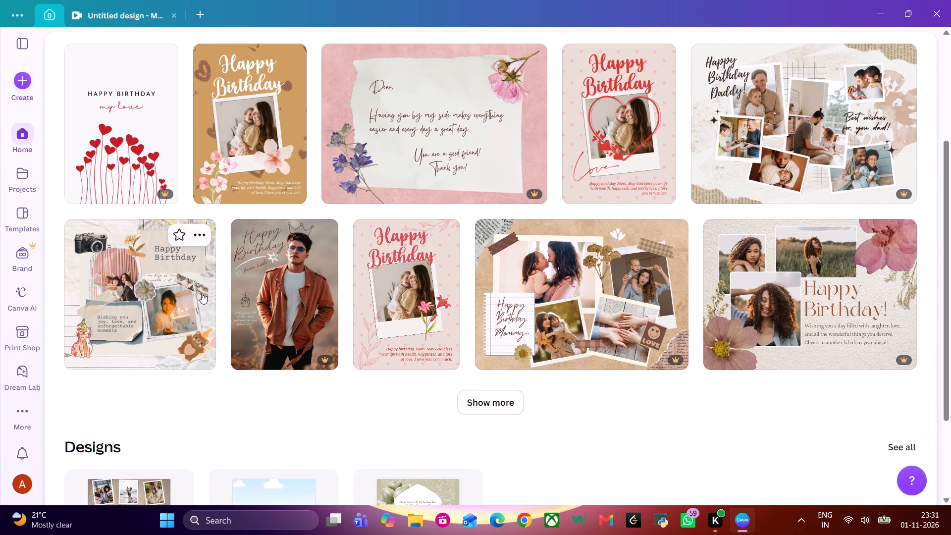
click(144, 312)
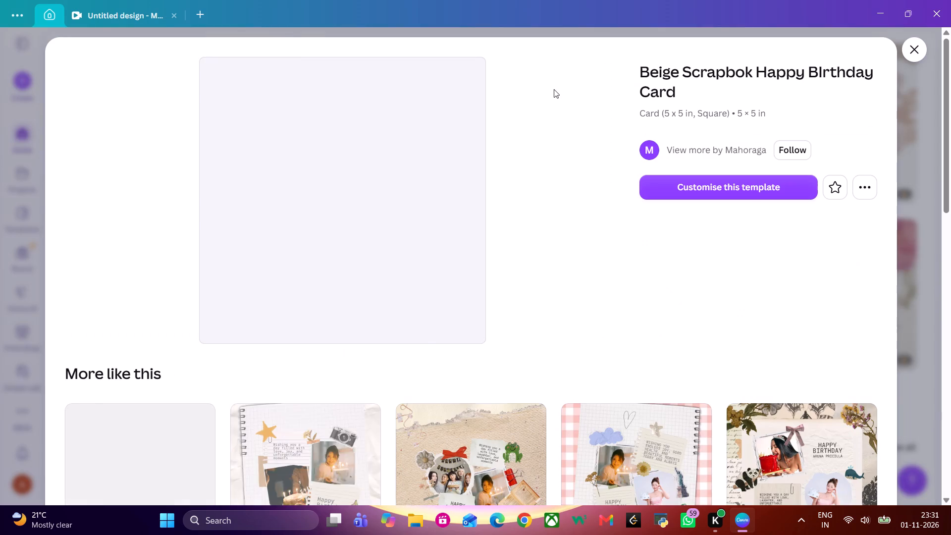
click(386, 111)
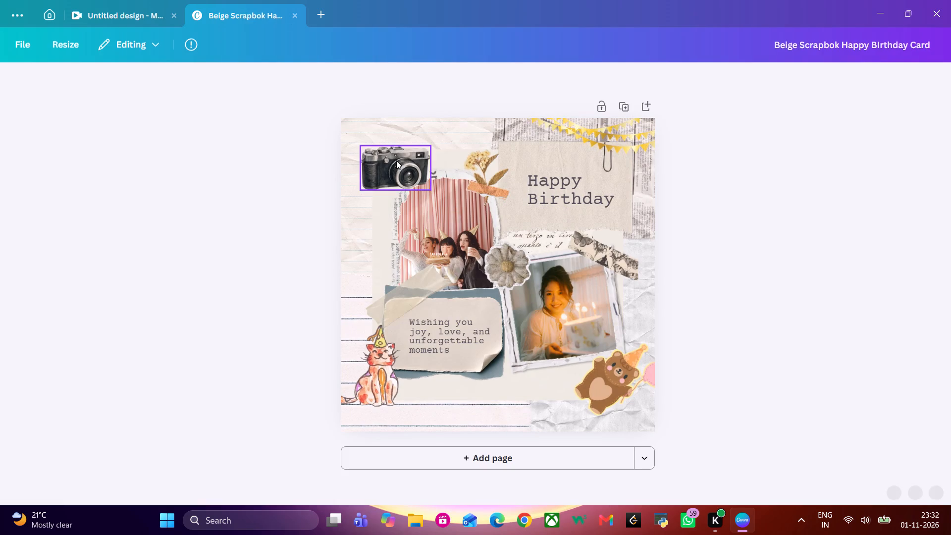
Add a blank second page to the birthday card.
scroll(533, 255, down, 3)
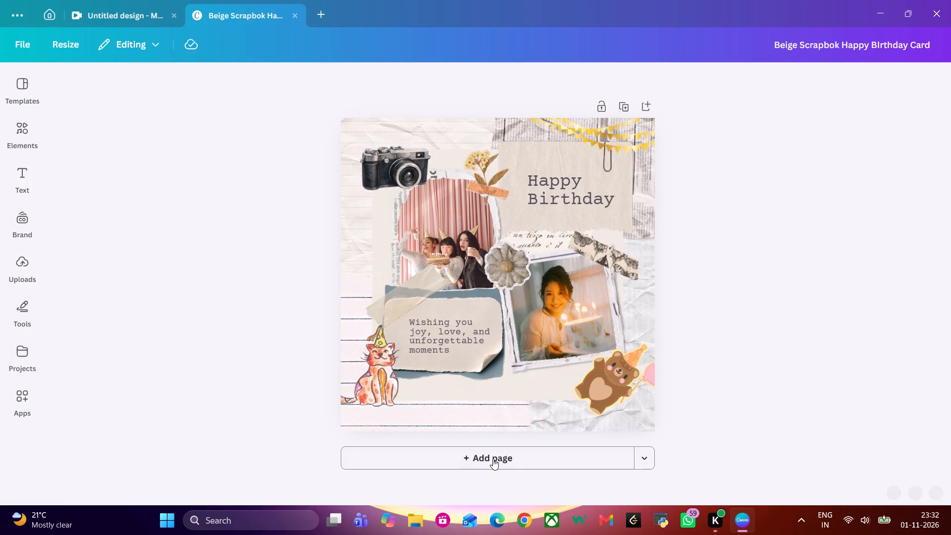
click(485, 458)
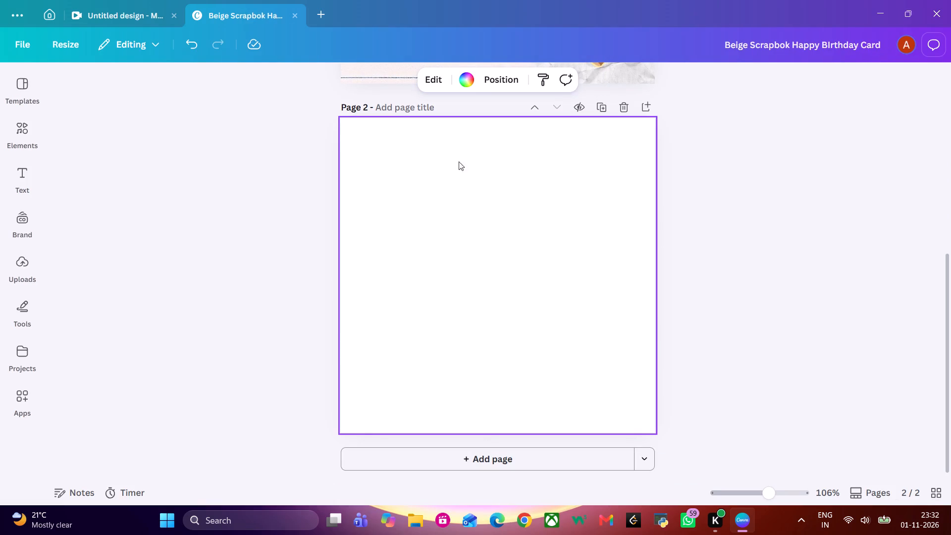
Copy the framed photo of the woman holding a cake from page 1 to page 2 and move it near the page centre.
scroll(459, 161, up, 3)
right_click(549, 161)
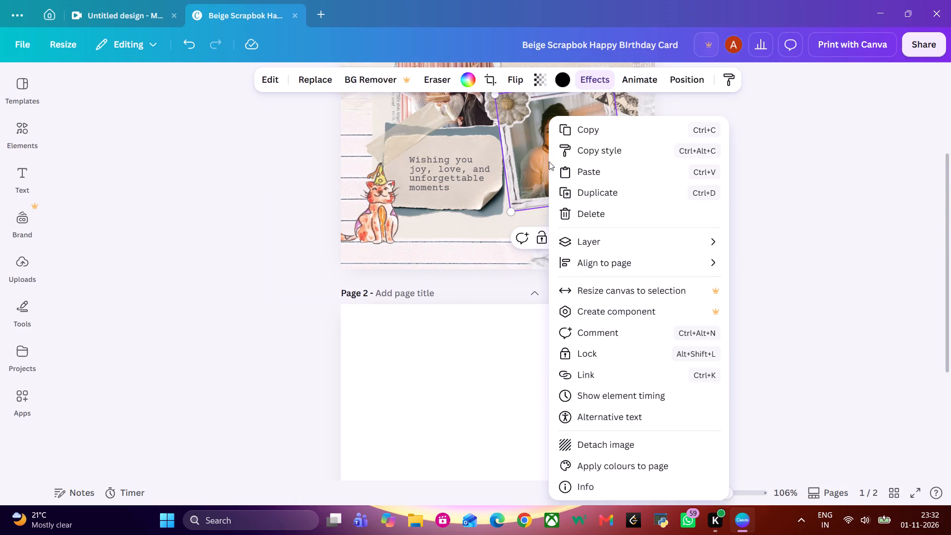
click(577, 128)
scroll(467, 331, down, 4)
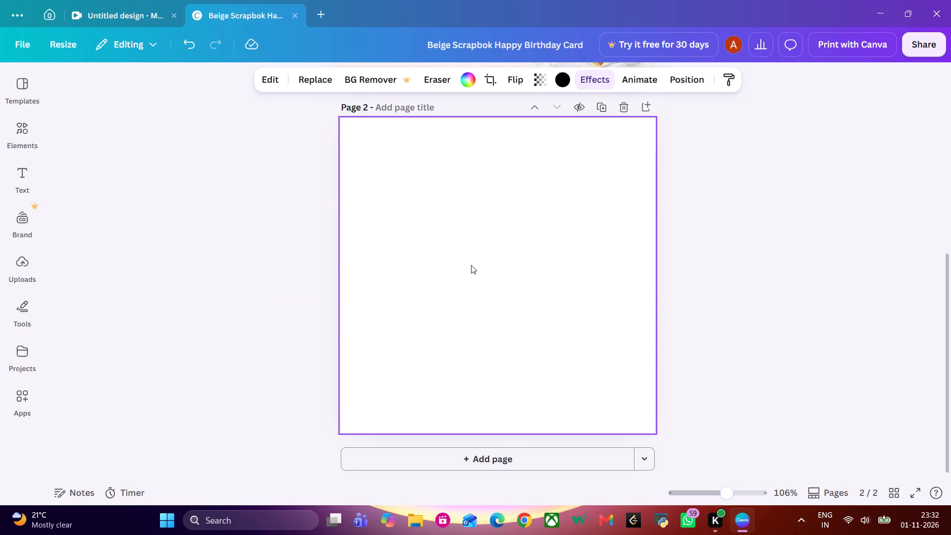
right_click(471, 265)
click(518, 318)
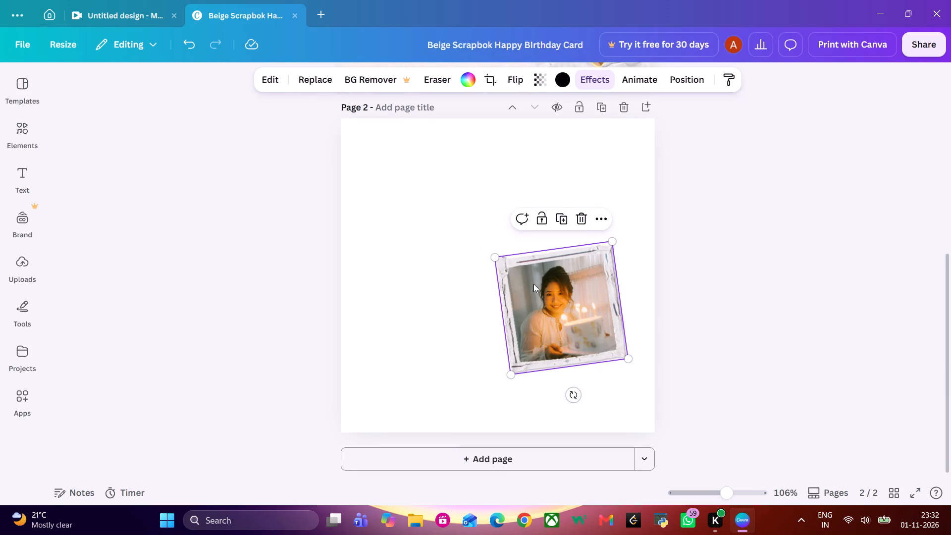
drag(555, 286, 487, 239)
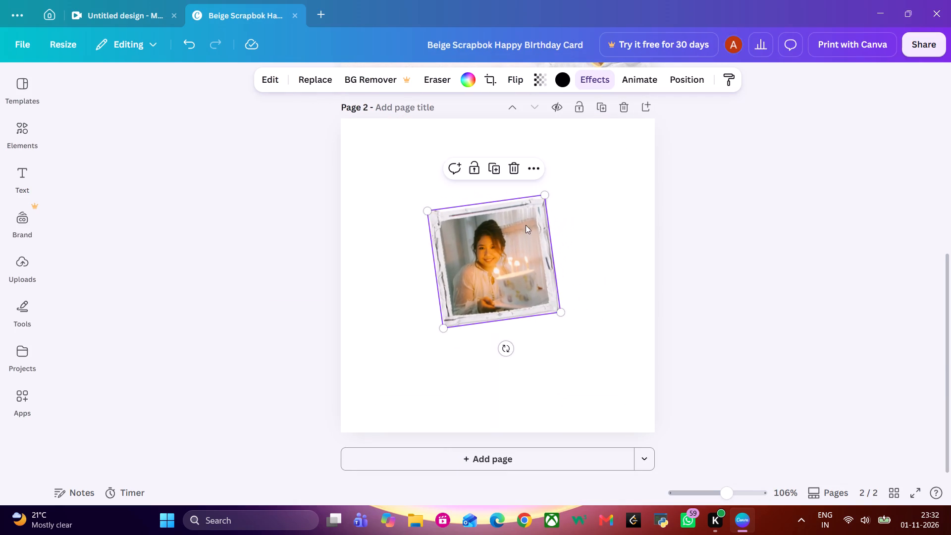
Copy the party-hat bear sticker from page 1 and paste it onto page 2.
scroll(581, 189, up, 4)
right_click(588, 276)
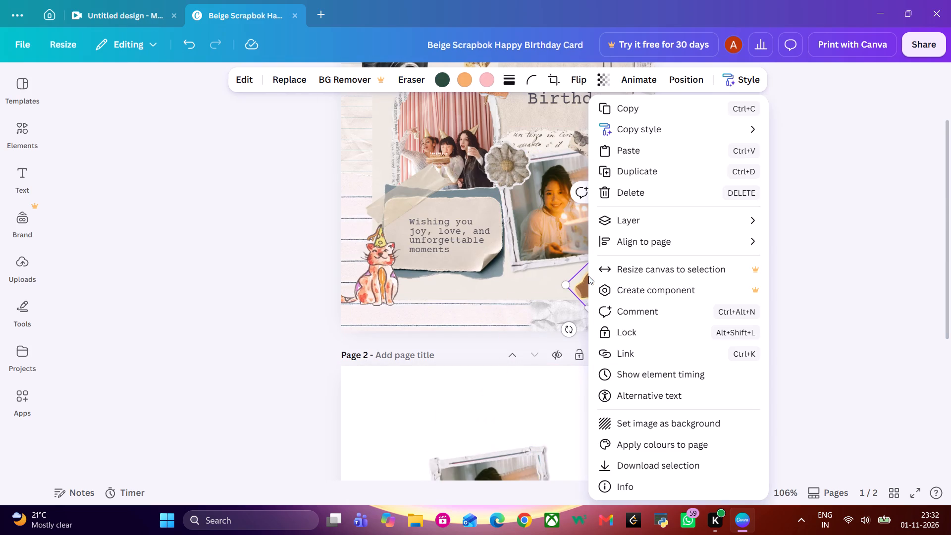
click(632, 108)
scroll(531, 360, down, 5)
right_click(544, 320)
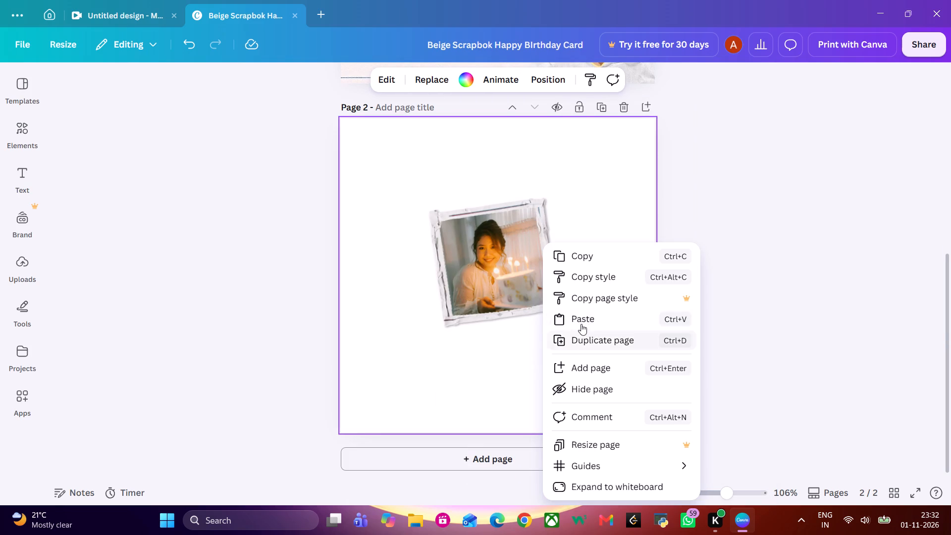
click(581, 323)
Copy the party-hat cat sticker from page 1 and paste it onto page 2.
scroll(567, 322, up, 4)
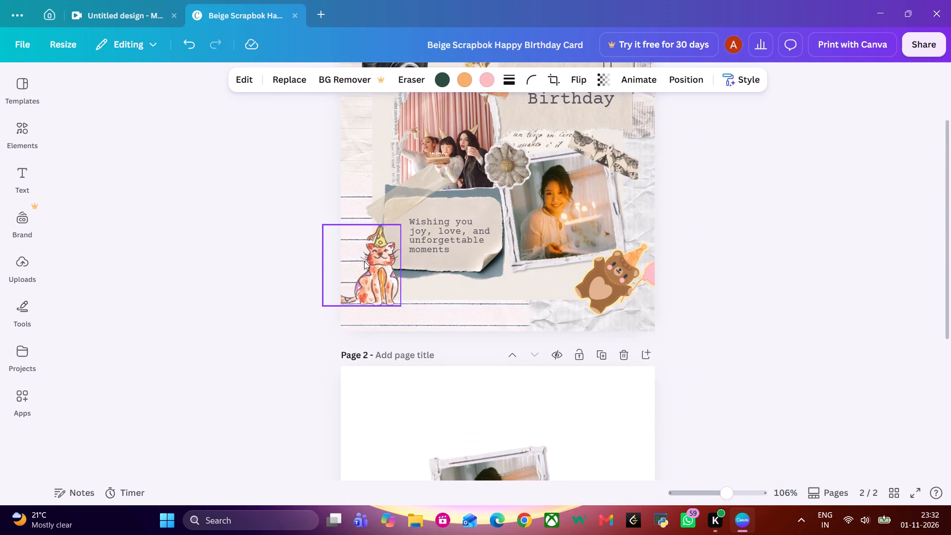
right_click(381, 269)
click(426, 107)
scroll(455, 273, down, 5)
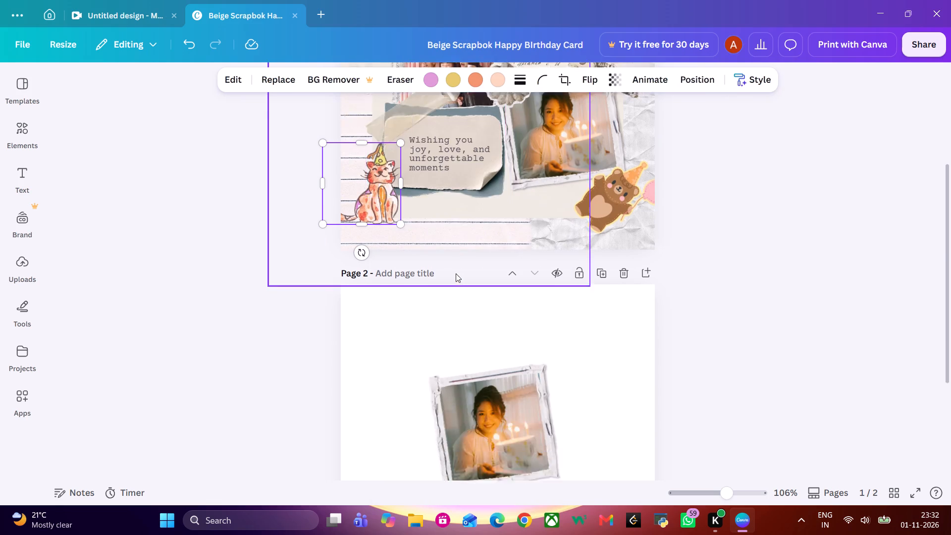
right_click(389, 380)
click(438, 325)
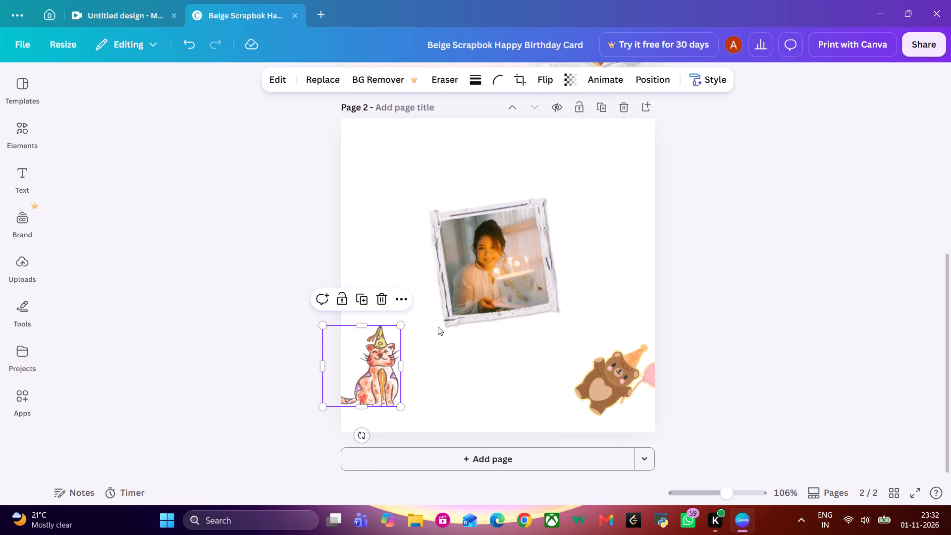
Copy the vintage camera image from page 1 and paste it onto page 2.
scroll(510, 262, up, 6)
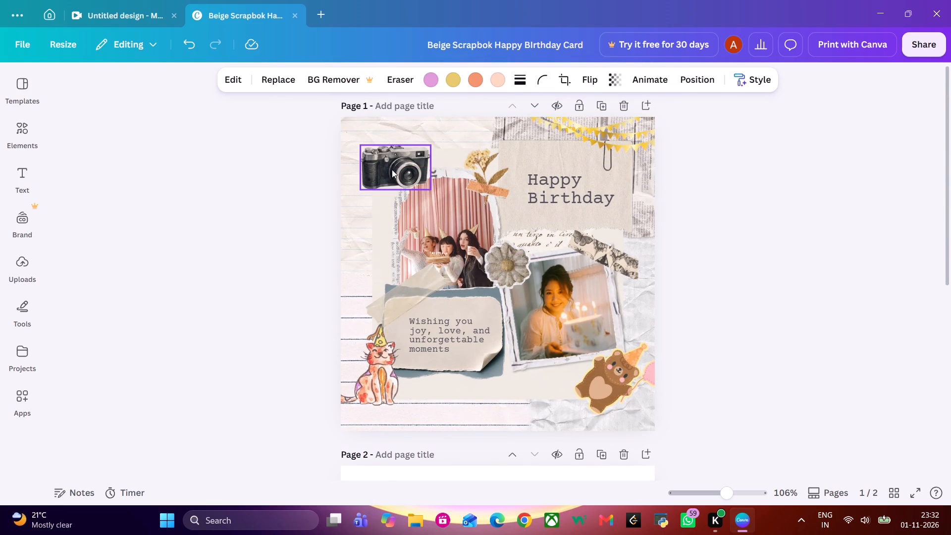
right_click(390, 162)
click(442, 112)
scroll(407, 255, down, 5)
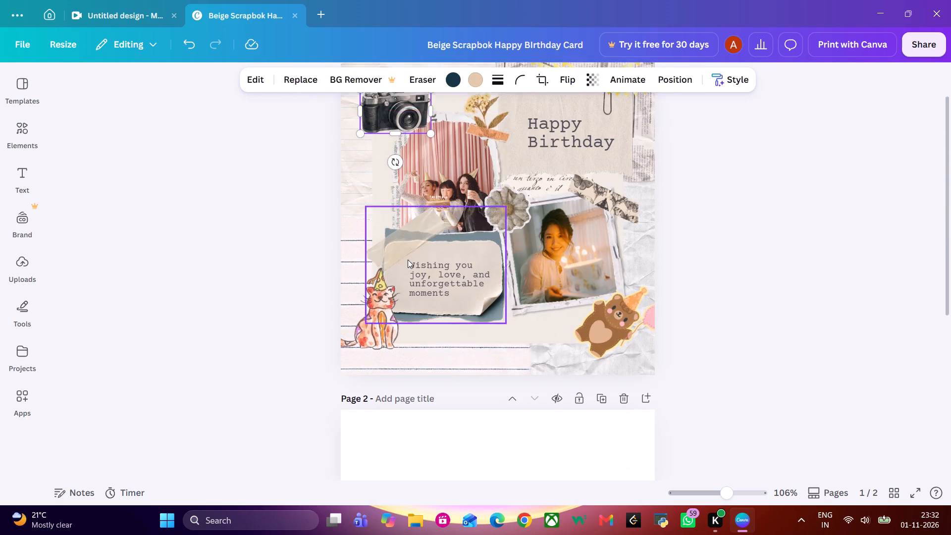
right_click(404, 221)
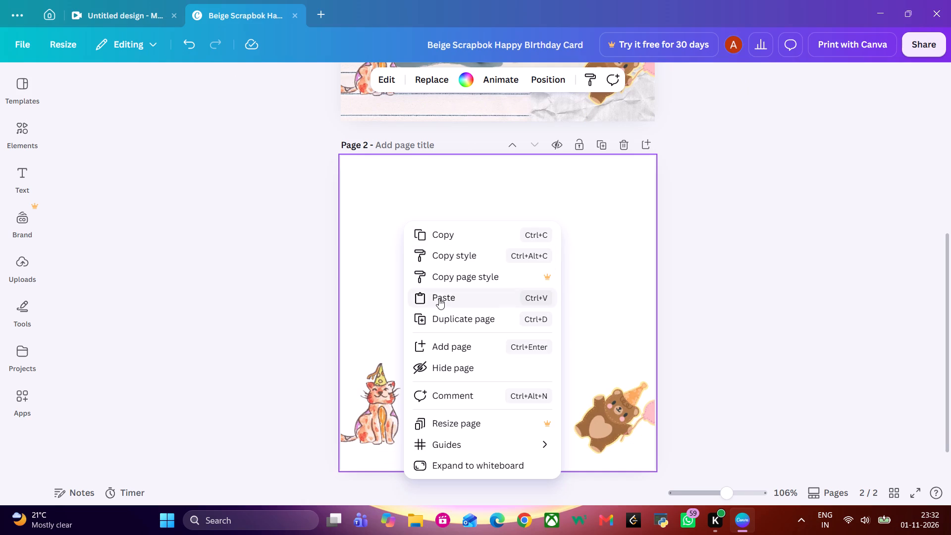
click(439, 298)
Copy the torn beige paper with the paper clip behind "Happy Birthday" from page 1 and paste it onto page 2.
scroll(556, 280, up, 5)
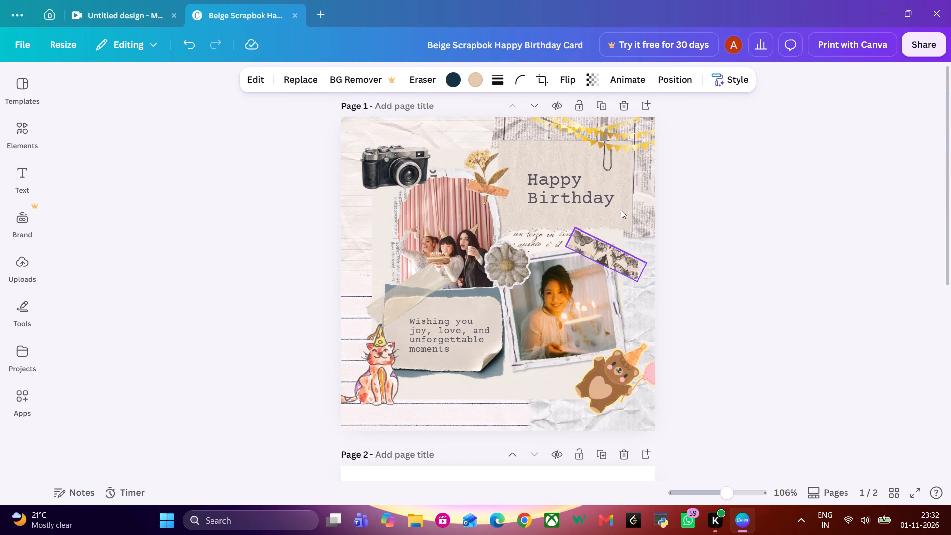
right_click(534, 153)
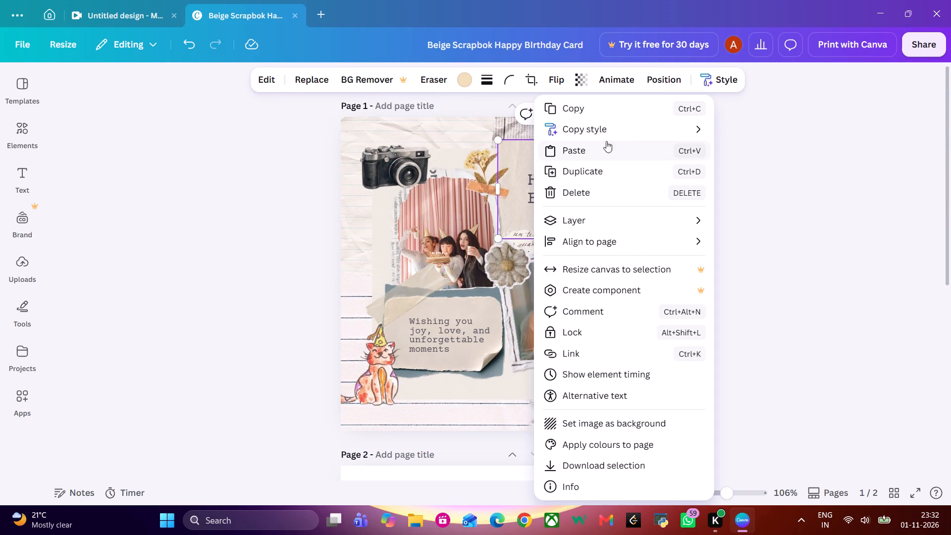
click(581, 110)
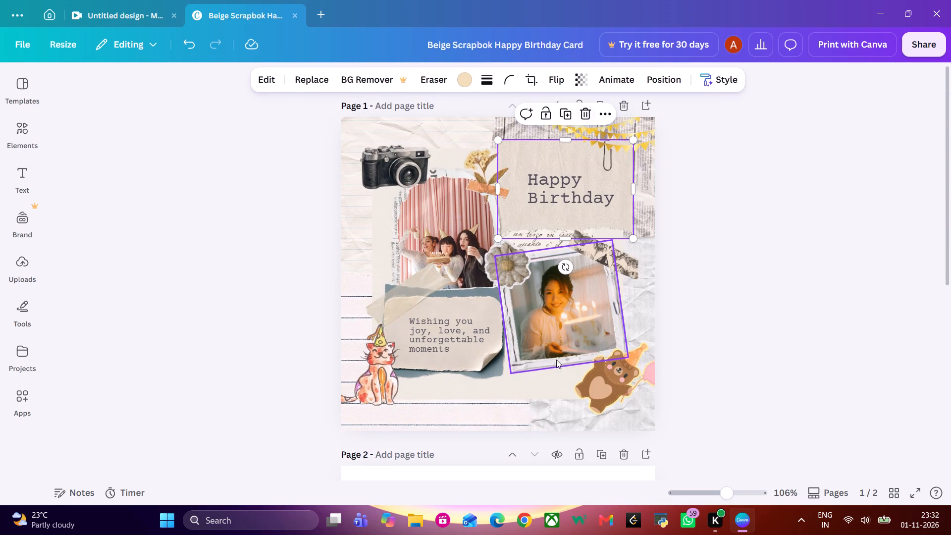
scroll(552, 366, down, 5)
right_click(555, 214)
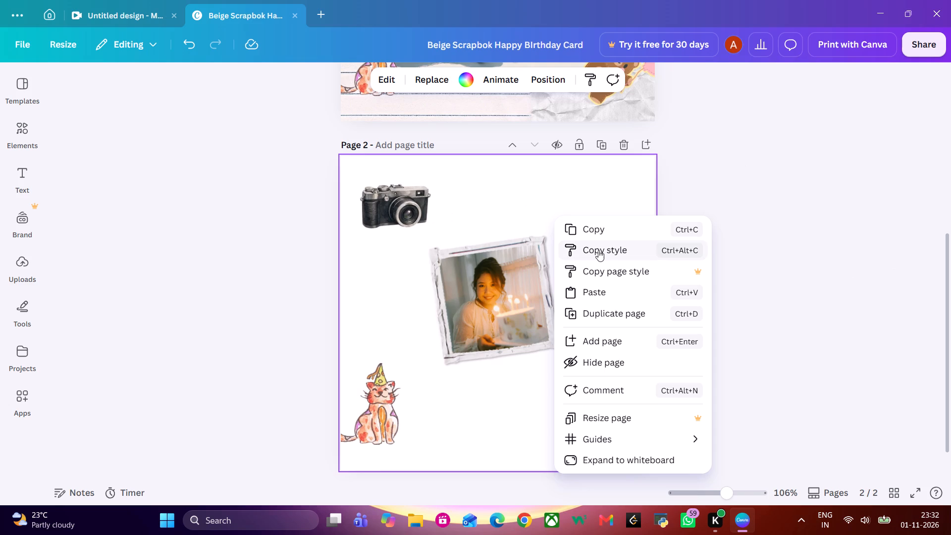
click(581, 285)
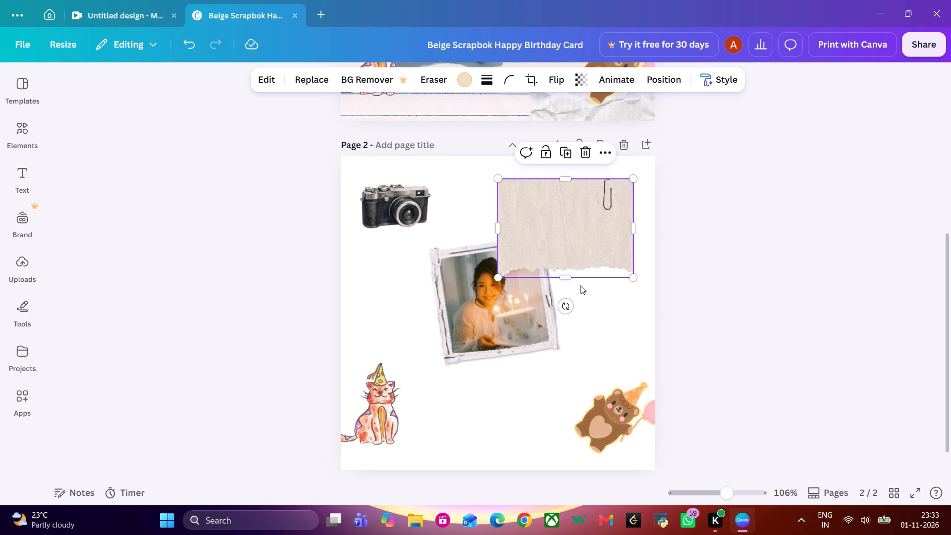
Copy the butterfly-patterned tape strip from page 1 and paste it onto page 2.
scroll(553, 331, up, 2)
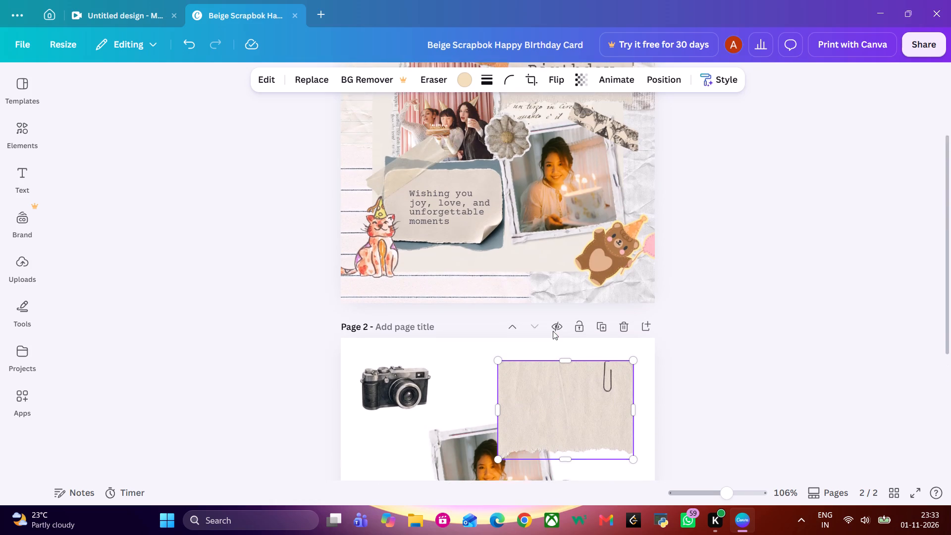
scroll(553, 331, up, 1)
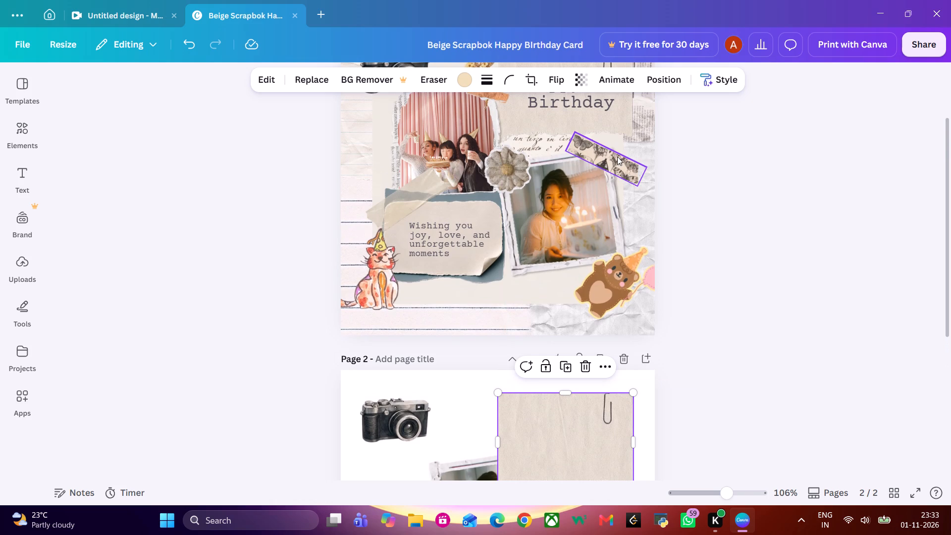
right_click(617, 157)
click(656, 158)
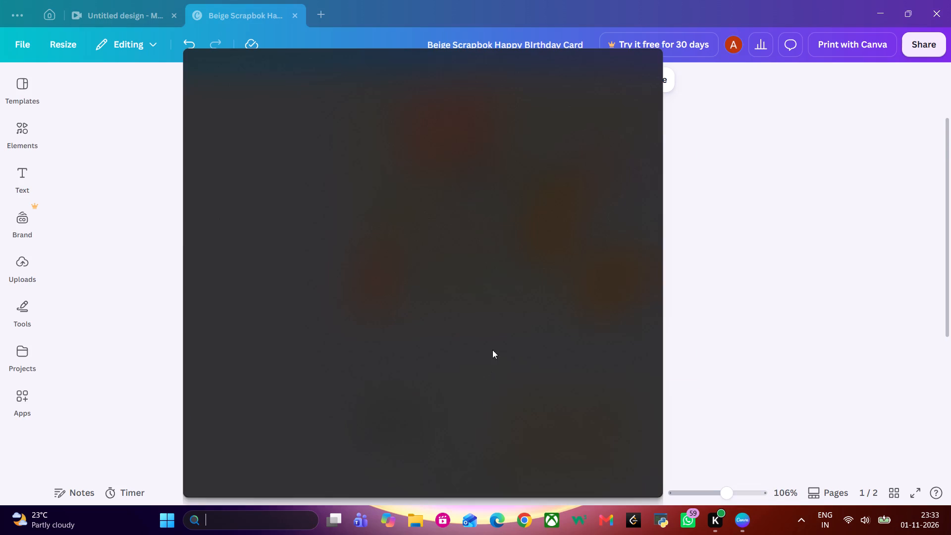
click(736, 236)
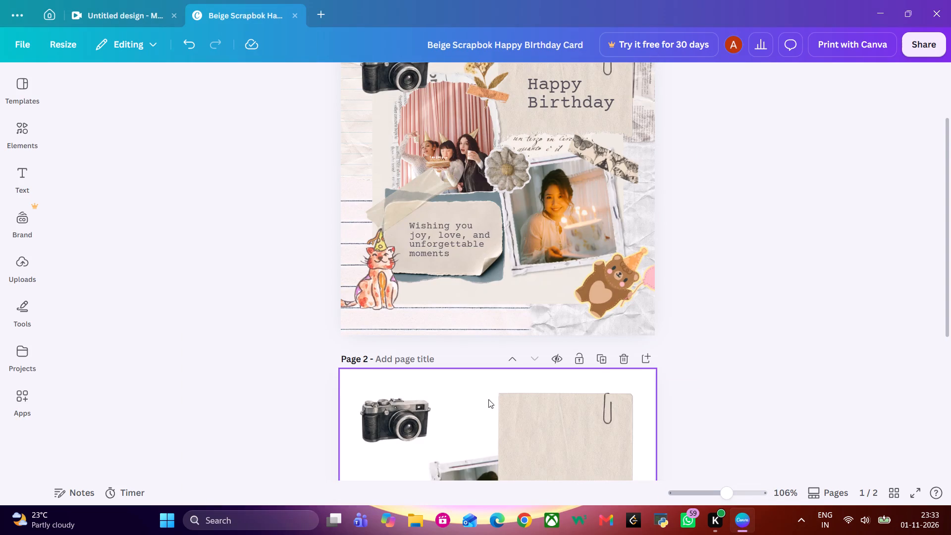
scroll(474, 423, down, 2)
right_click(388, 369)
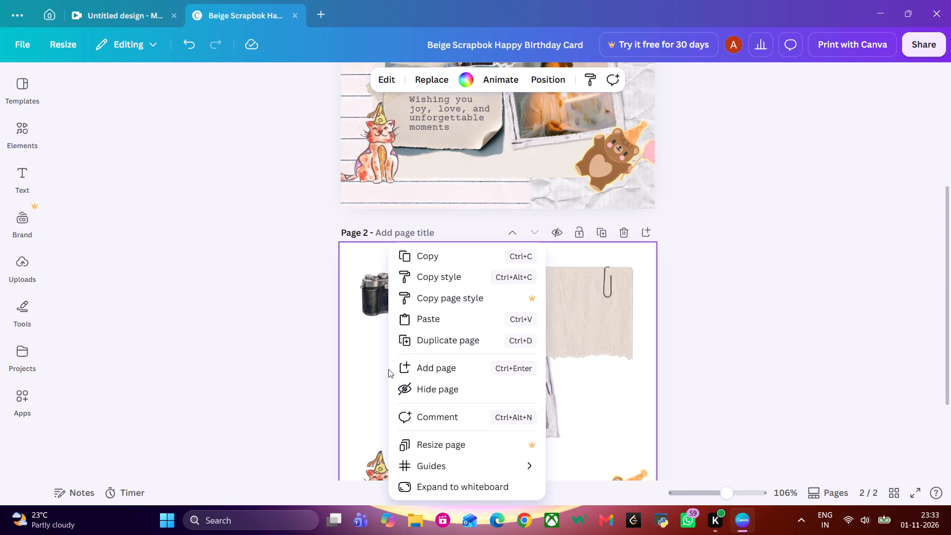
click(433, 316)
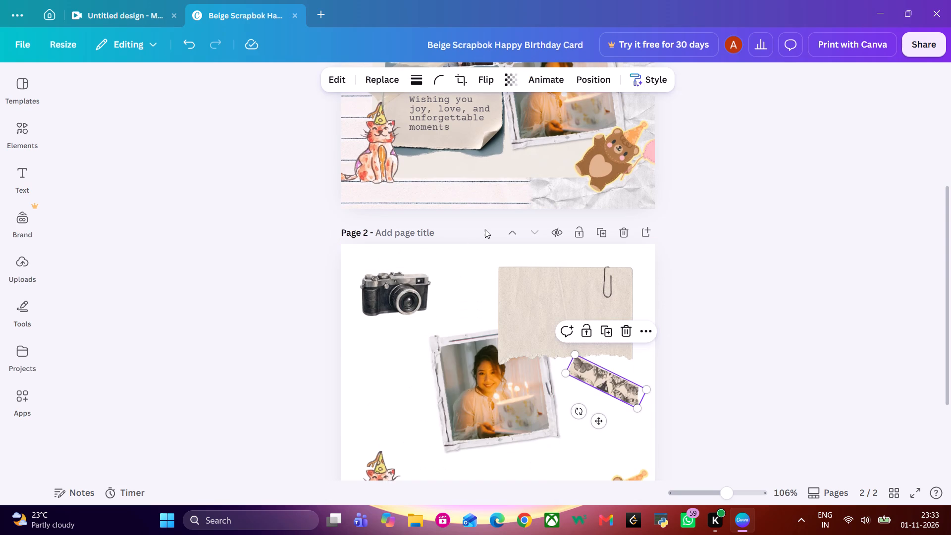
Copy the gold bunting garland from page 1 and paste it onto page 2.
scroll(485, 229, up, 3)
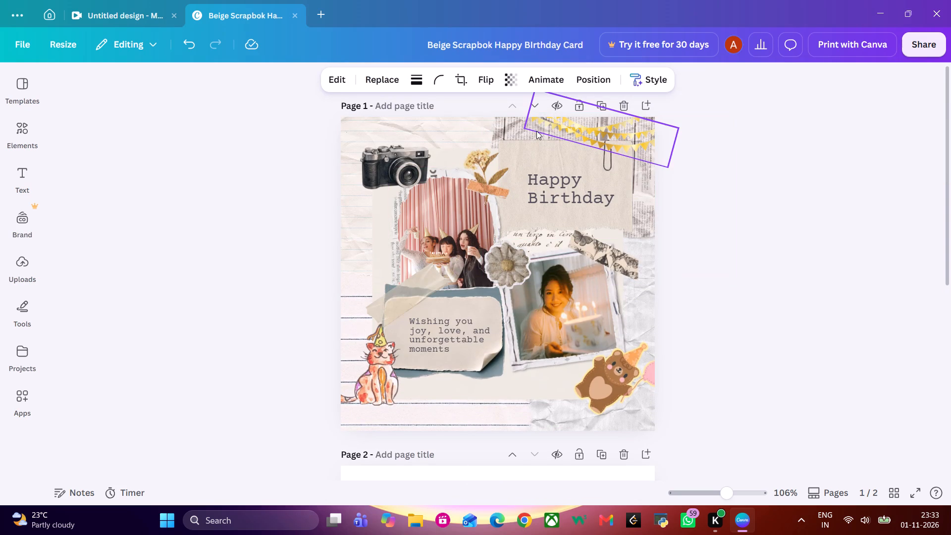
right_click(536, 131)
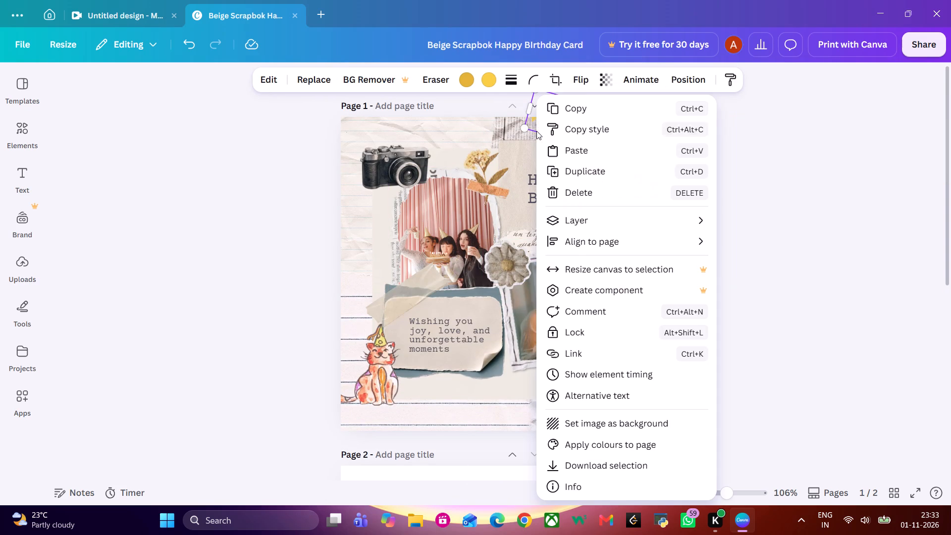
click(573, 105)
scroll(498, 365, down, 3)
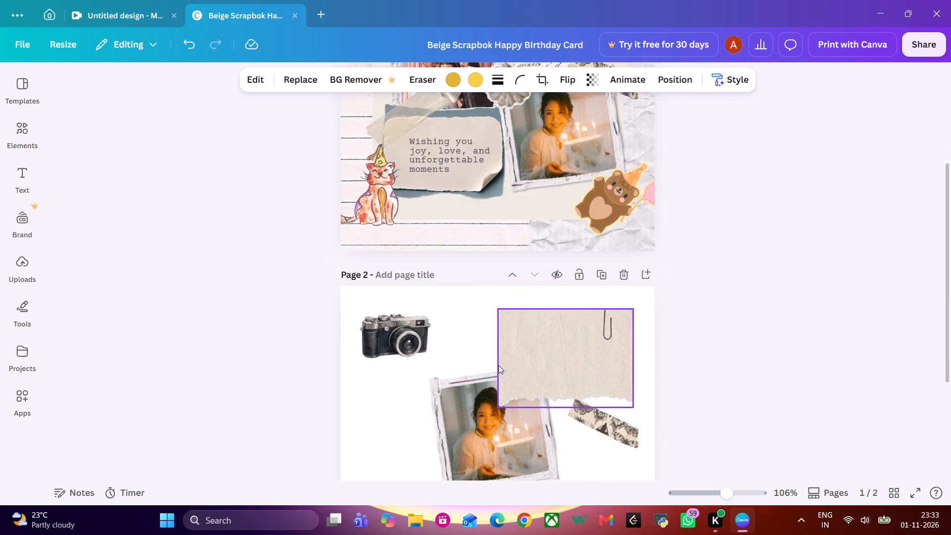
right_click(475, 338)
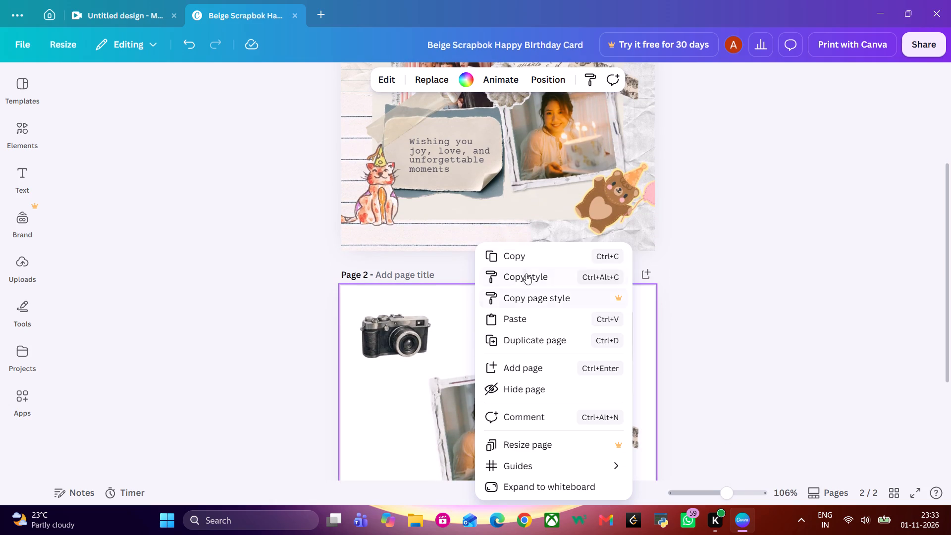
click(519, 313)
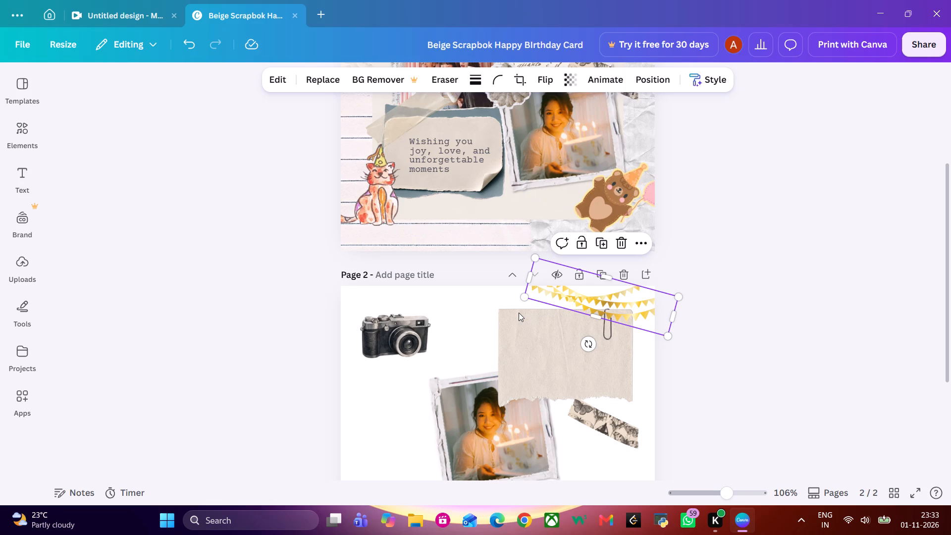
Copy the crumpled white paper behind the birthday cake photo on page 1 and paste it onto page 2.
scroll(519, 313, left, 1)
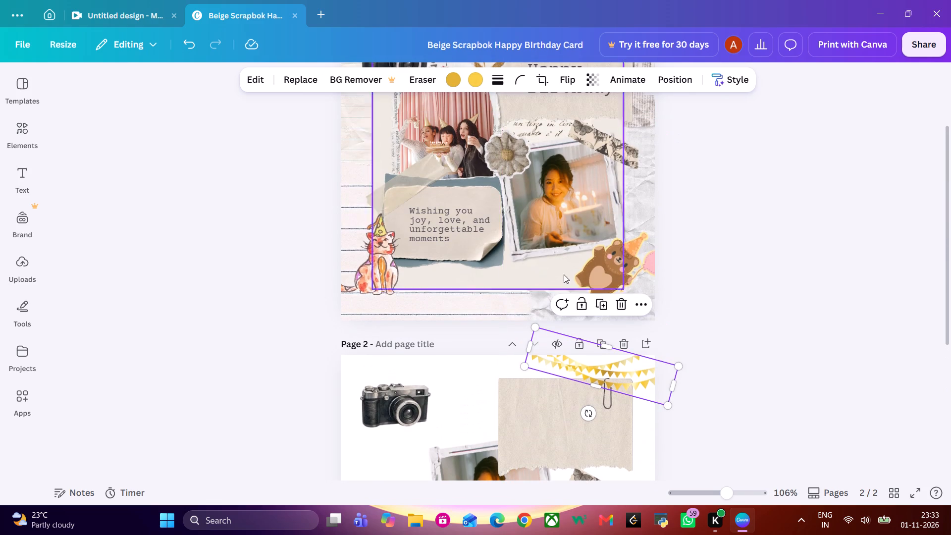
click(634, 196)
click(634, 196)
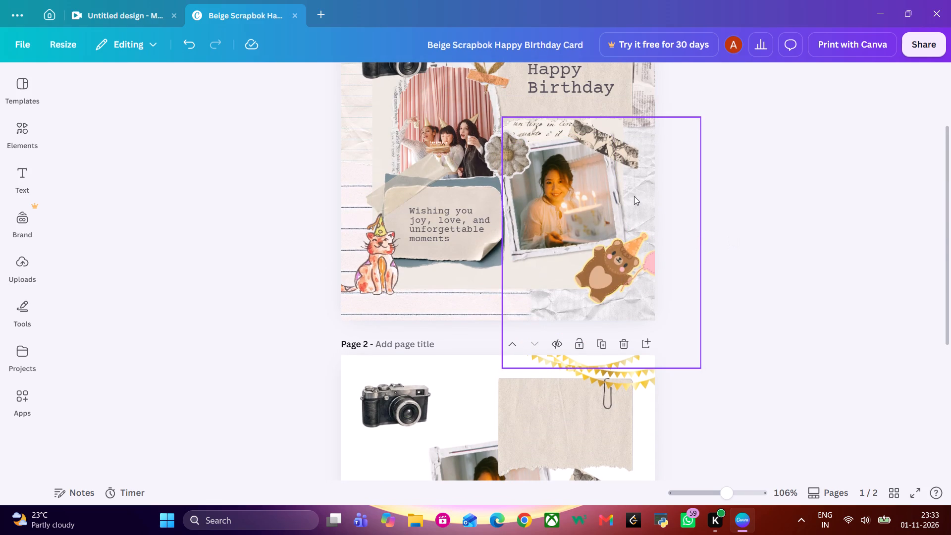
click(759, 220)
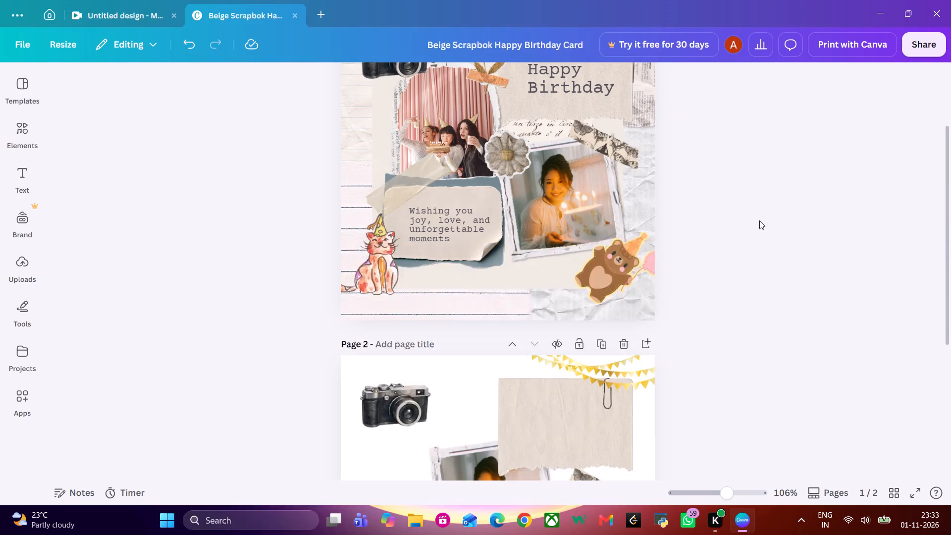
right_click(638, 197)
click(686, 106)
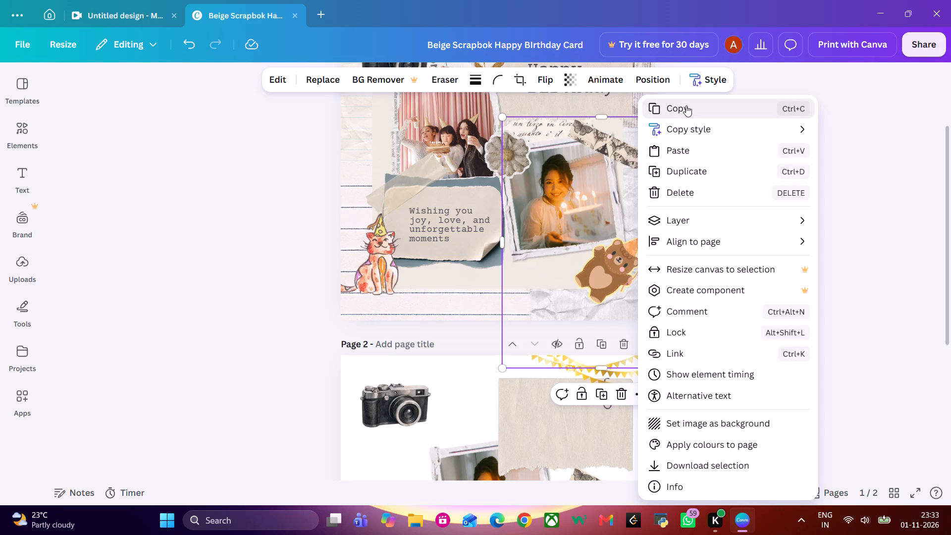
scroll(511, 347, down, 2)
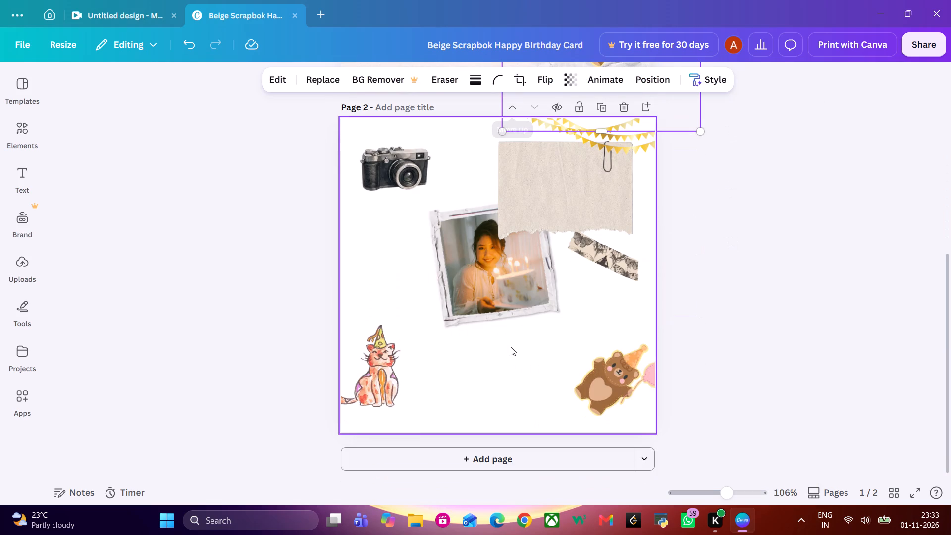
right_click(511, 347)
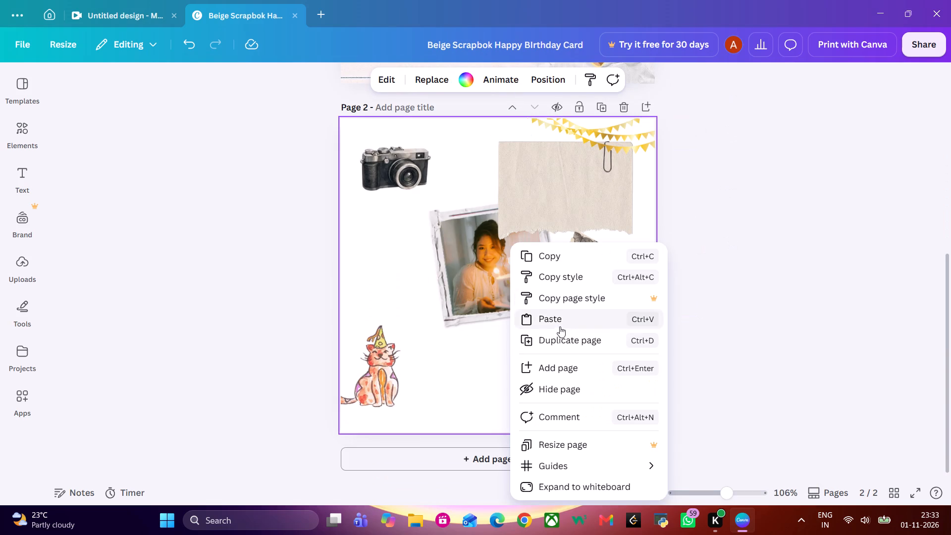
click(559, 328)
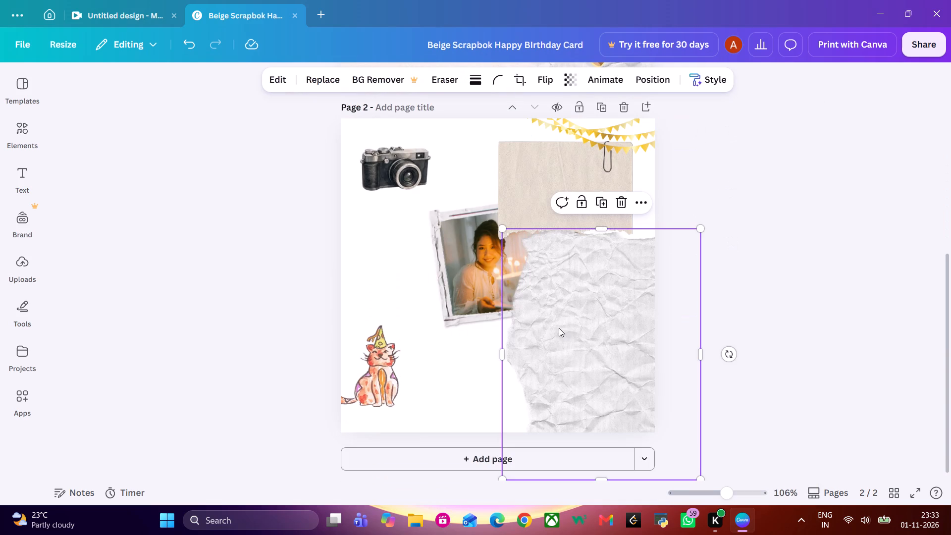
Shift the crumpled paper aside on page 2 and gather the bear sticker, butterfly tape and framed photo along the page's top.
drag(576, 296, 425, 262)
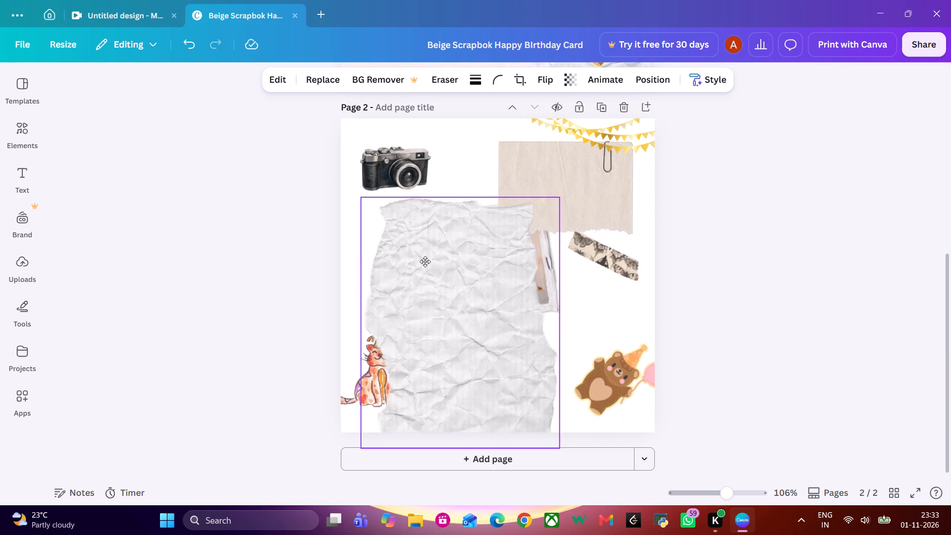
drag(425, 262, 371, 246)
drag(602, 388, 758, 251)
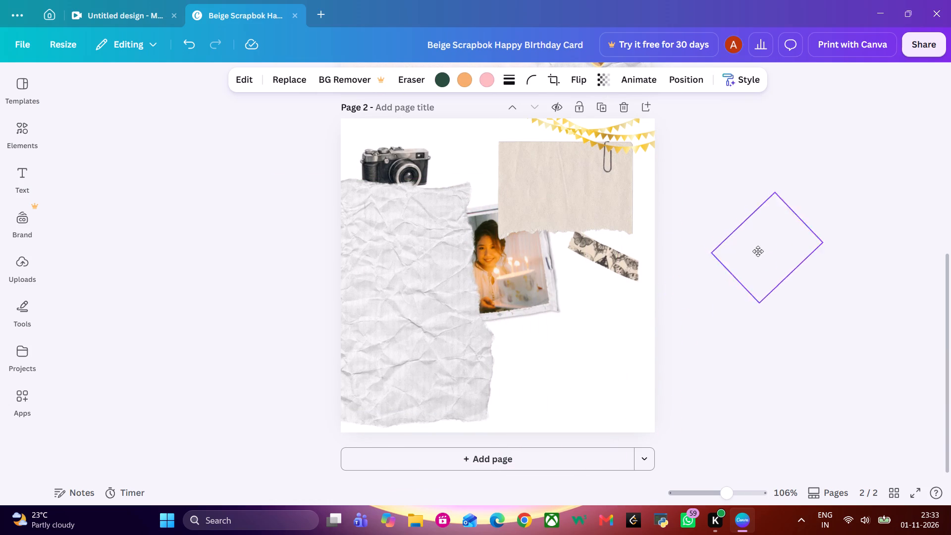
drag(758, 251, 455, 178)
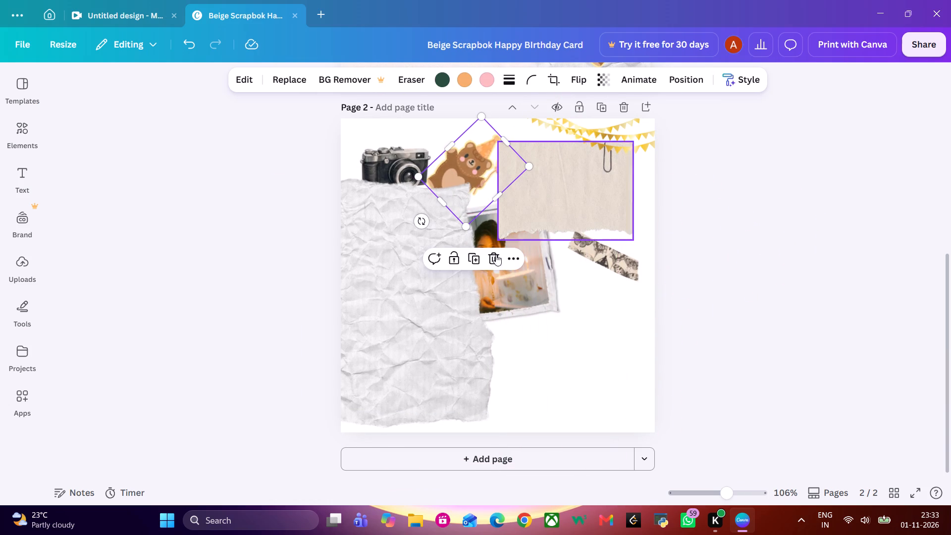
drag(598, 252, 546, 156)
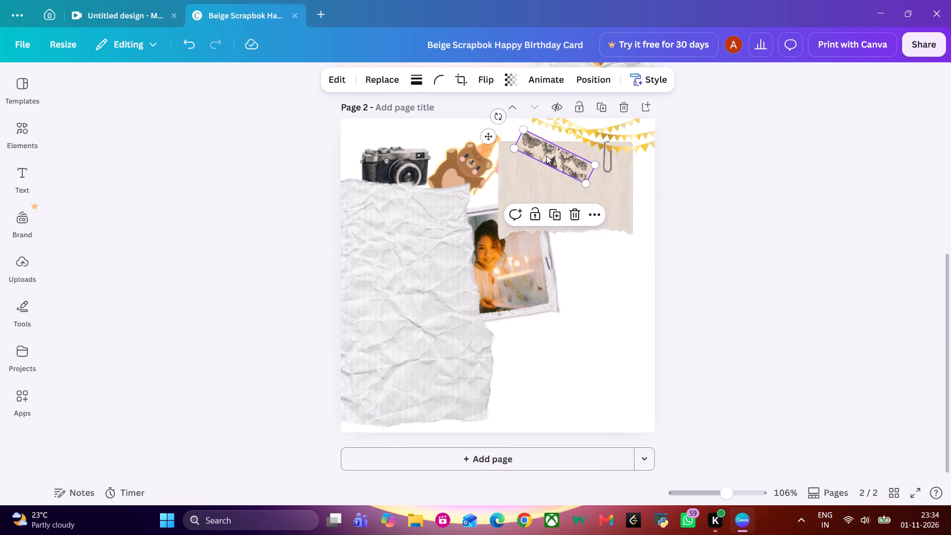
drag(520, 266, 481, 151)
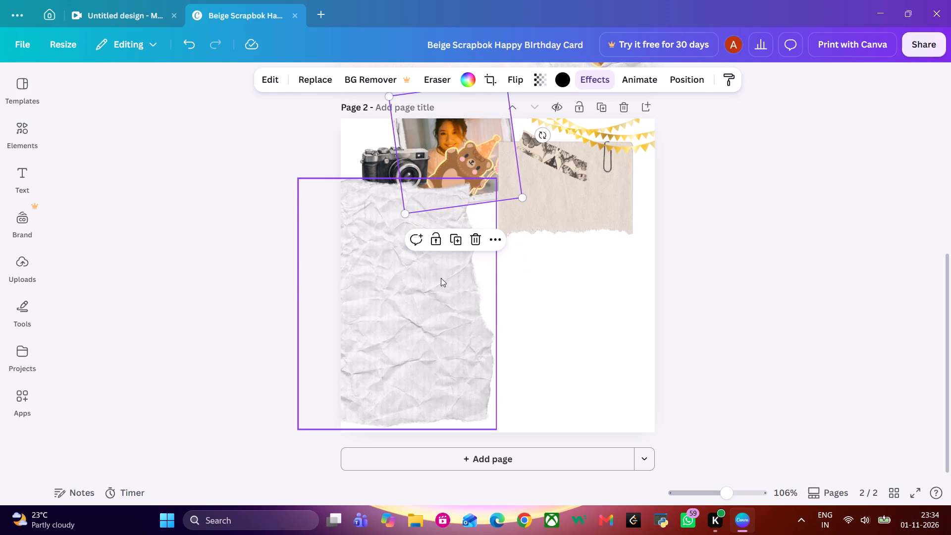
Place the crumpled paper in the lower-right part of page 2, extending slightly past the page's right edge.
drag(441, 278, 604, 290)
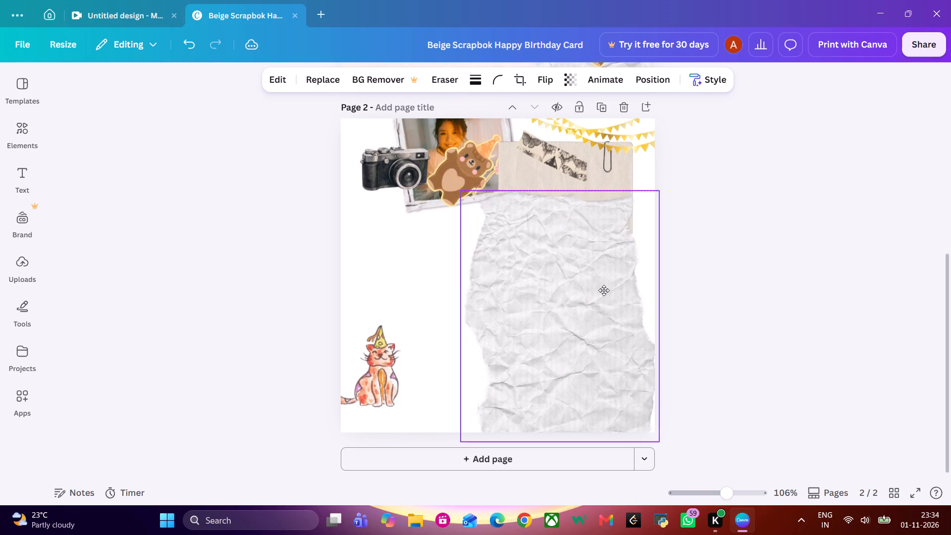
drag(604, 290, 608, 289)
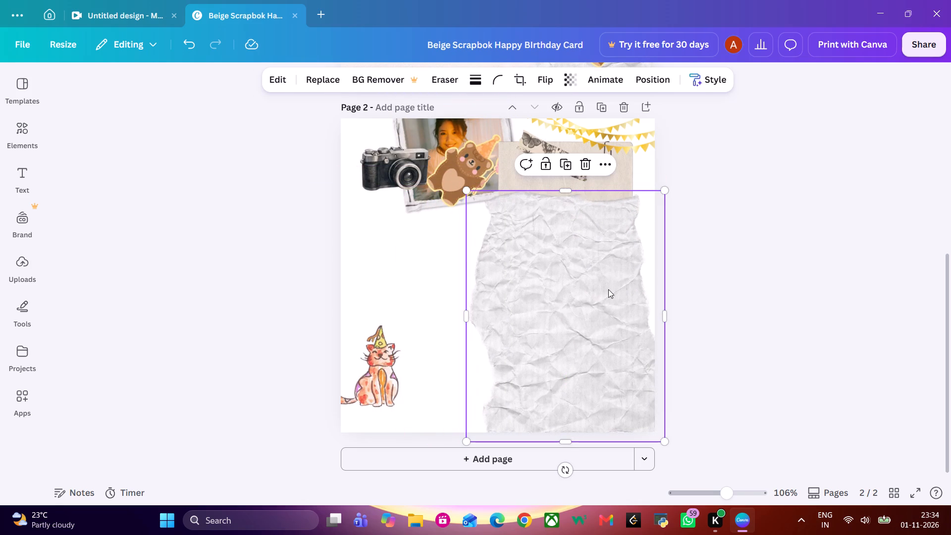
scroll(710, 280, up, 1)
scroll(710, 280, down, 1)
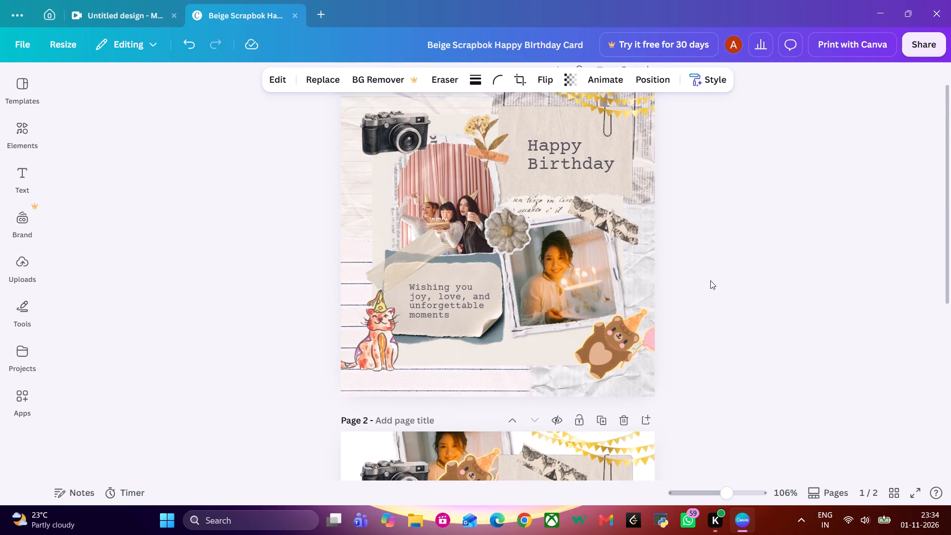
scroll(710, 280, down, 1)
drag(585, 402, 602, 400)
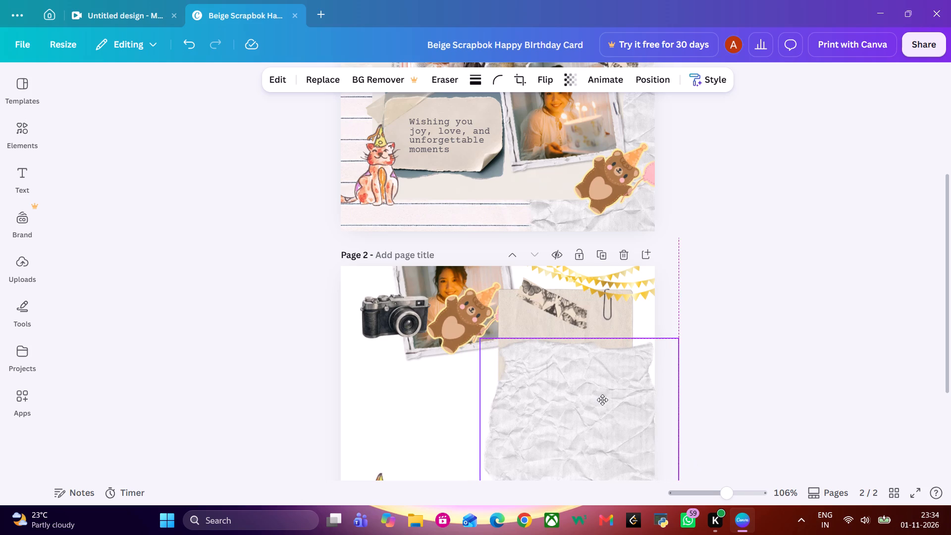
drag(602, 400, 610, 409)
scroll(725, 319, down, 1)
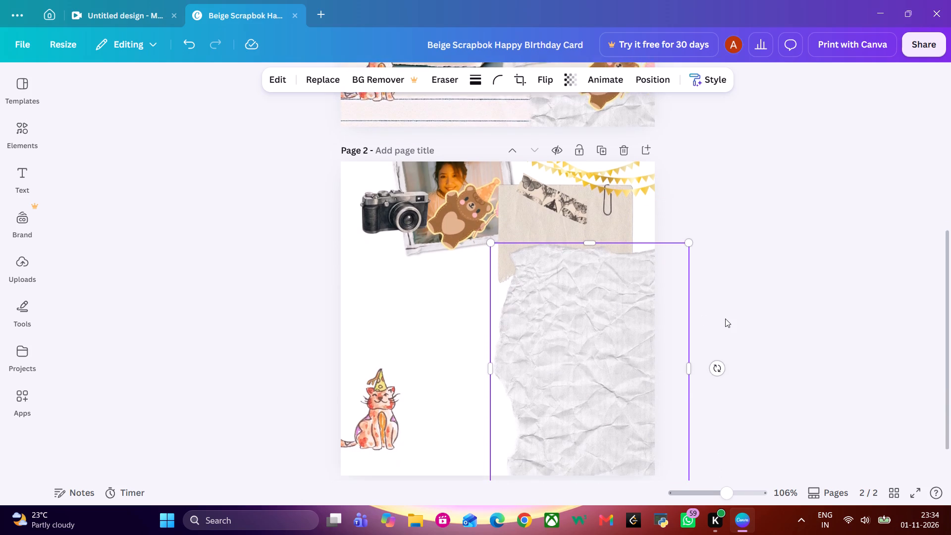
scroll(725, 319, down, 2)
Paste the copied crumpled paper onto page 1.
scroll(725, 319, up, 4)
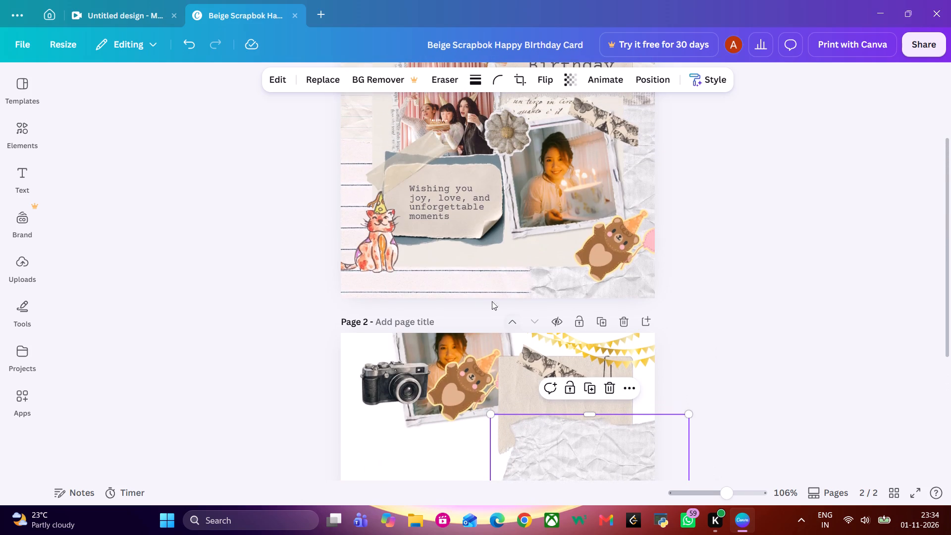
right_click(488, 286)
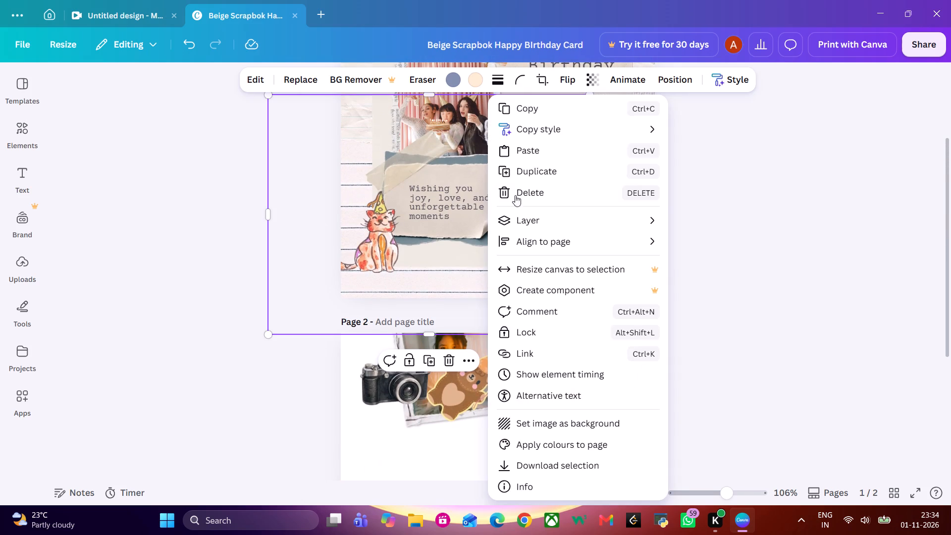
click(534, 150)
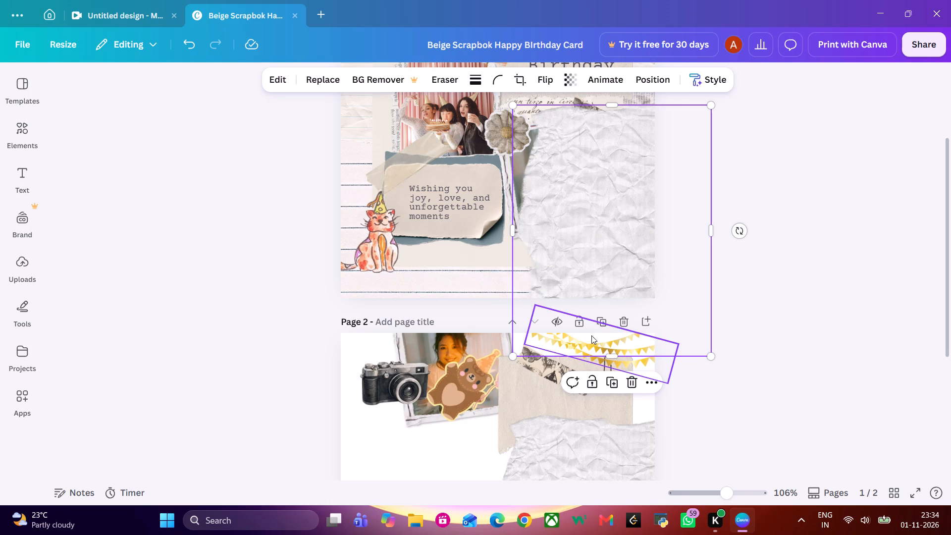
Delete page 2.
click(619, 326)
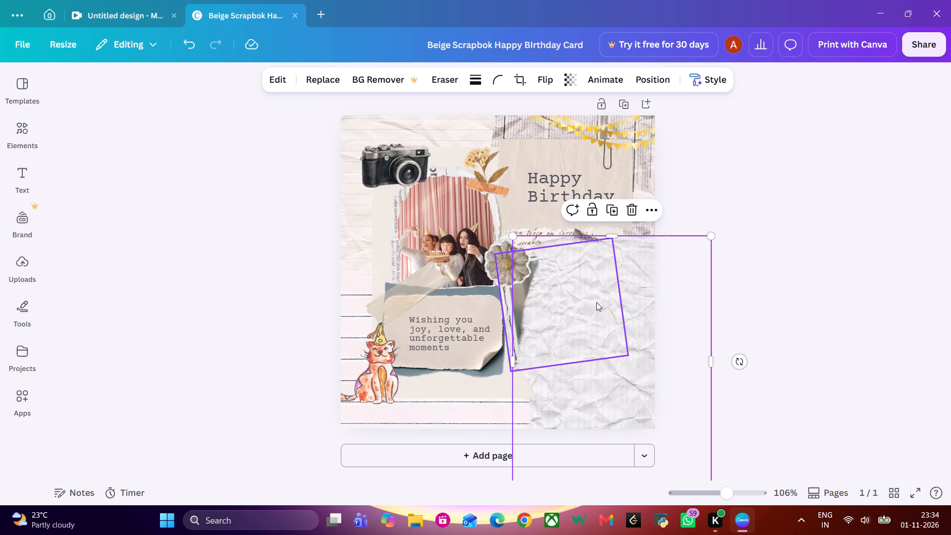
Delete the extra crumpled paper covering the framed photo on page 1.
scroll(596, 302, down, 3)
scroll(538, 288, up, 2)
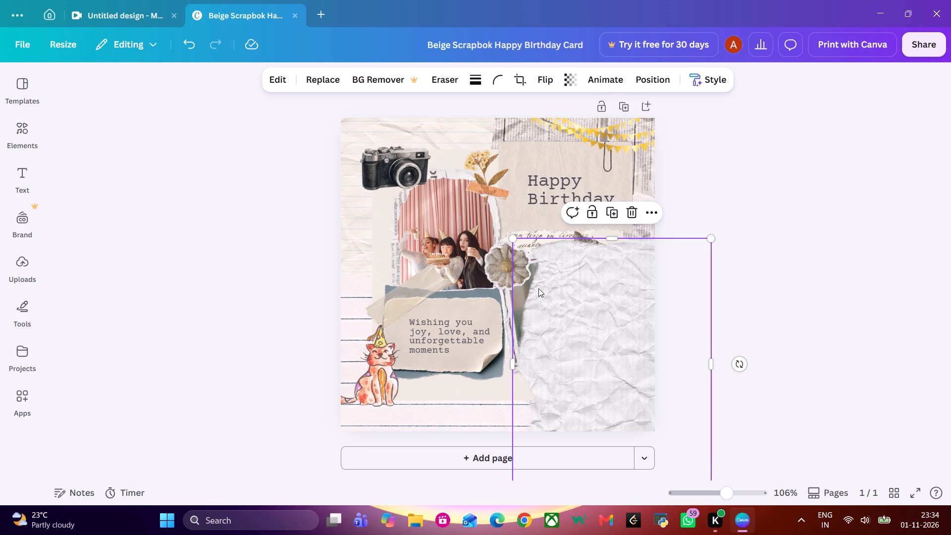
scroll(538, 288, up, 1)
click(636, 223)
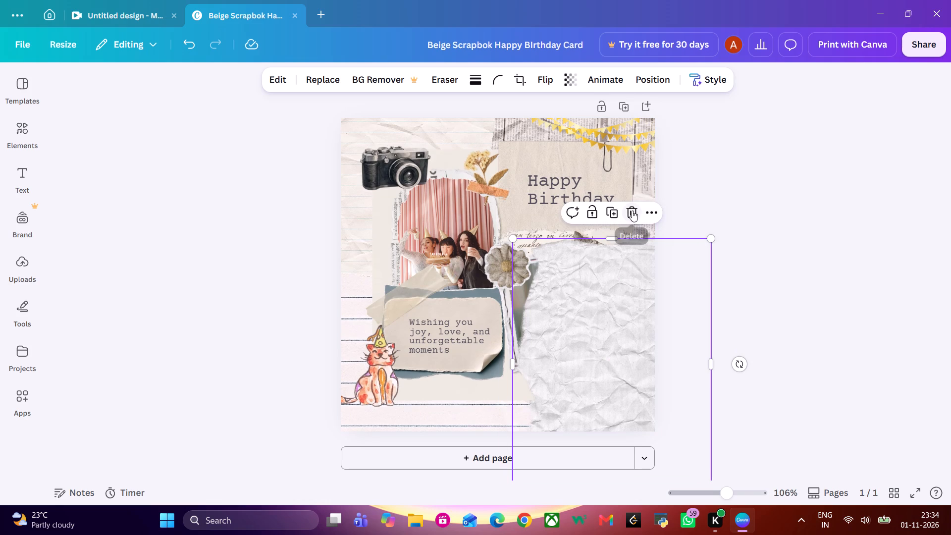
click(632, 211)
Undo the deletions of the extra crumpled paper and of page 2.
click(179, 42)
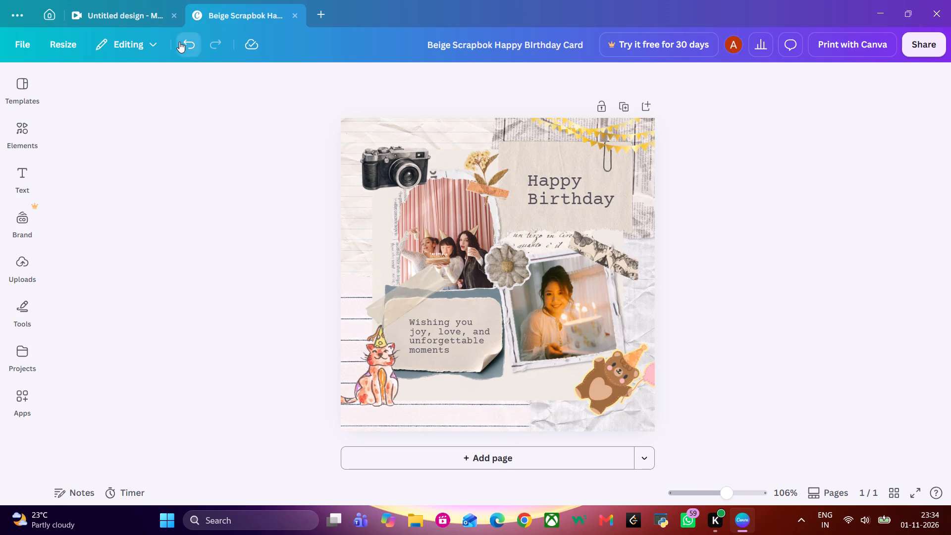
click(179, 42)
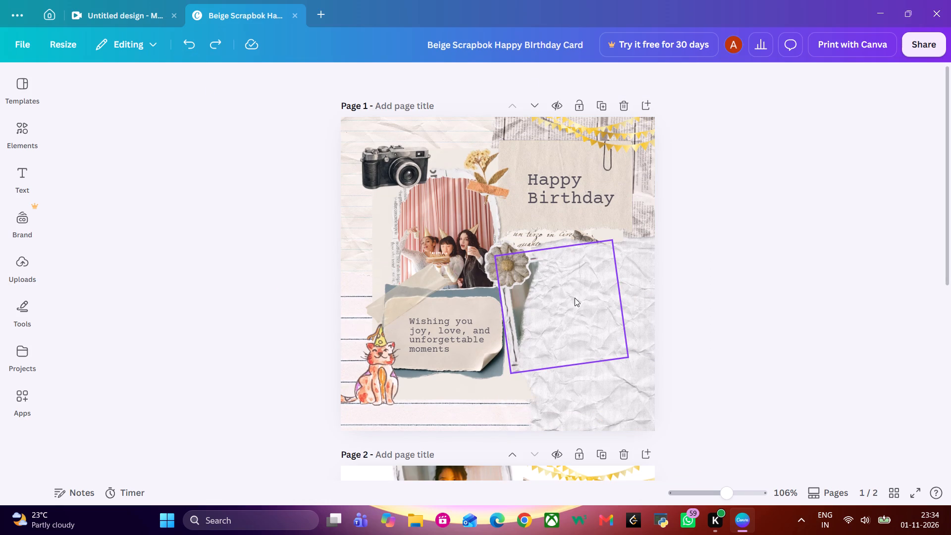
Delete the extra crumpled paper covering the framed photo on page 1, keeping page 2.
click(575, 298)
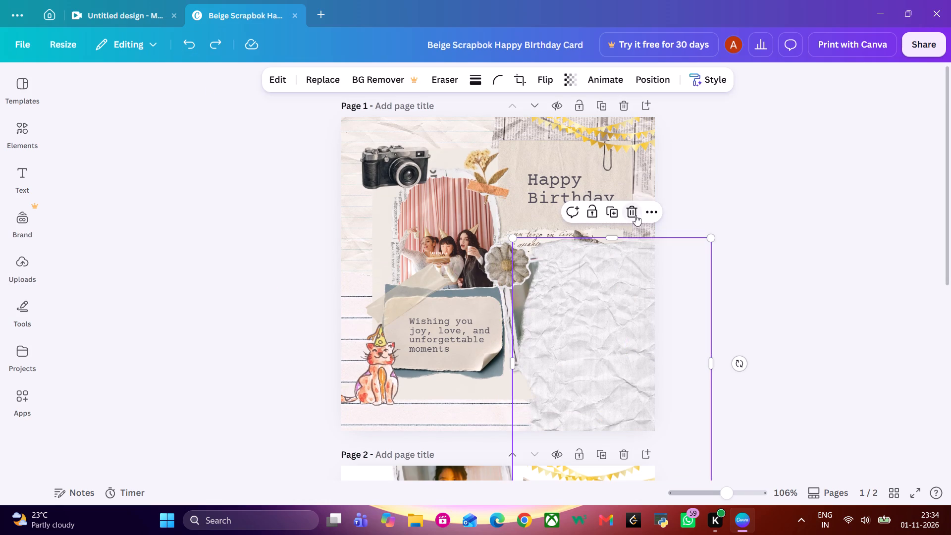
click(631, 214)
Shift the lined paper at the bottom of page 1 slightly downward.
scroll(553, 272, down, 3)
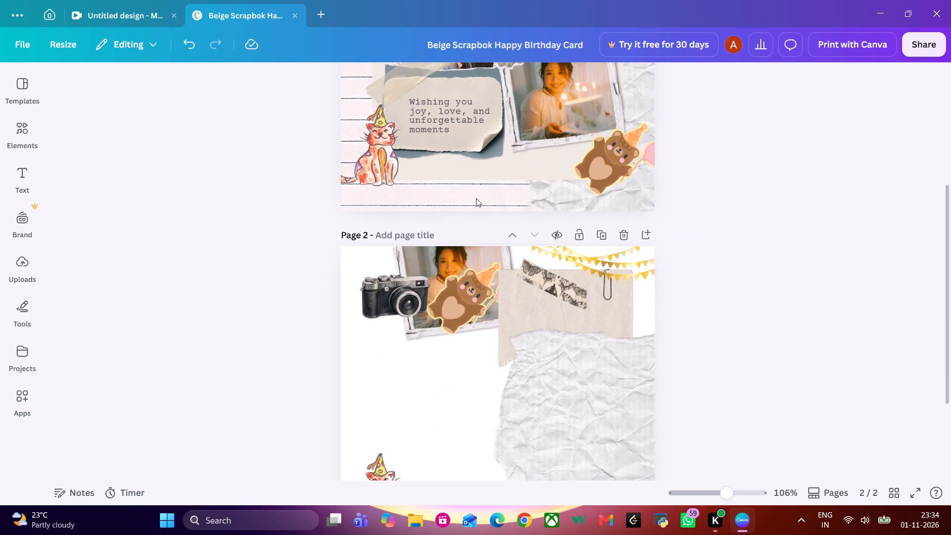
click(475, 198)
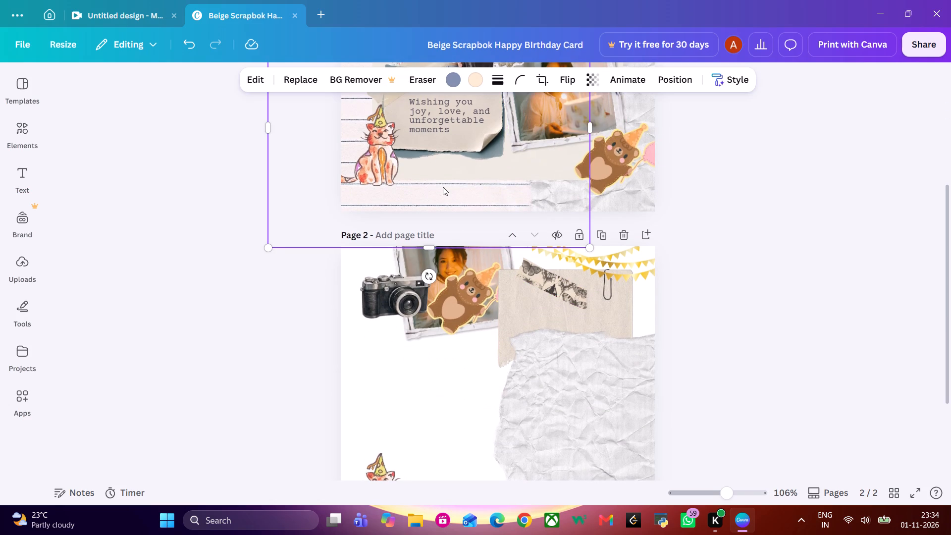
click(443, 187)
drag(443, 187, 439, 204)
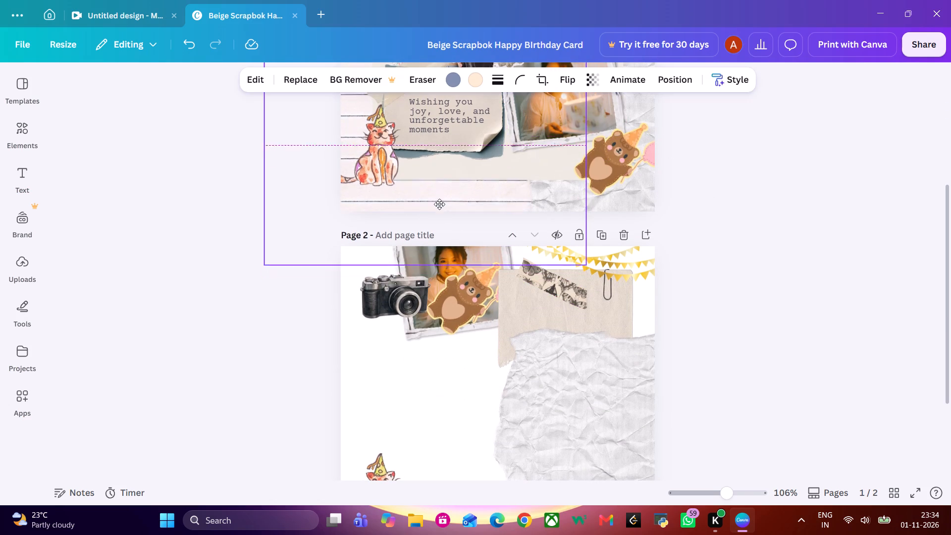
drag(439, 204, 439, 192)
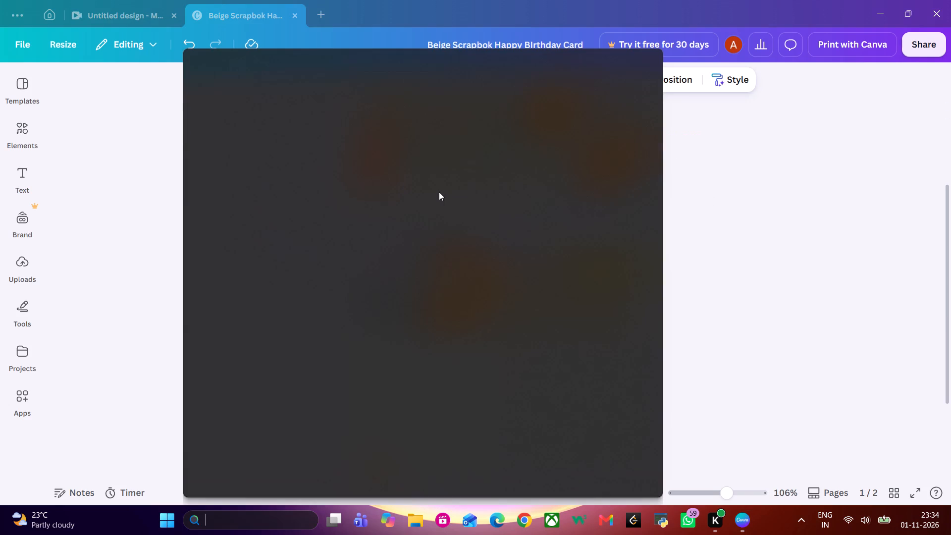
click(773, 225)
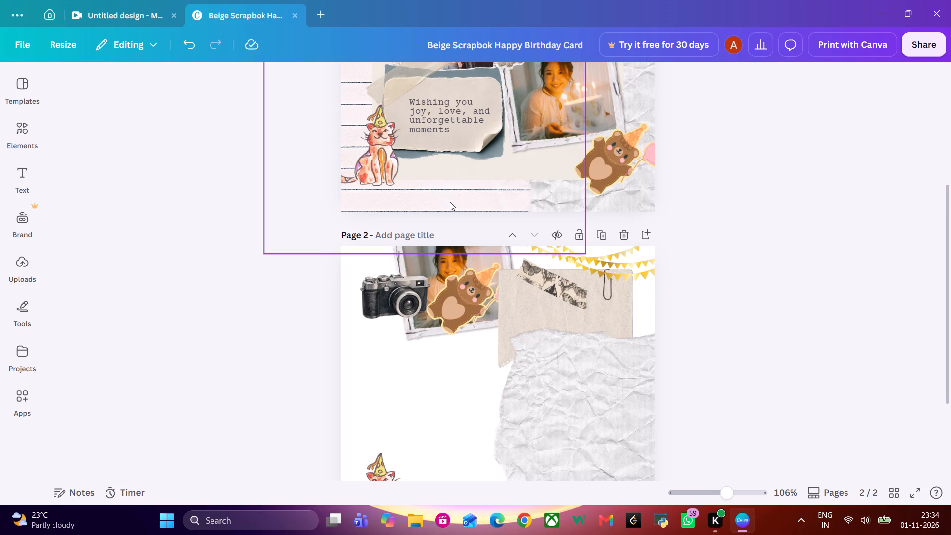
Copy the lined paper from page 1 and paste it onto page 2.
right_click(429, 194)
click(472, 111)
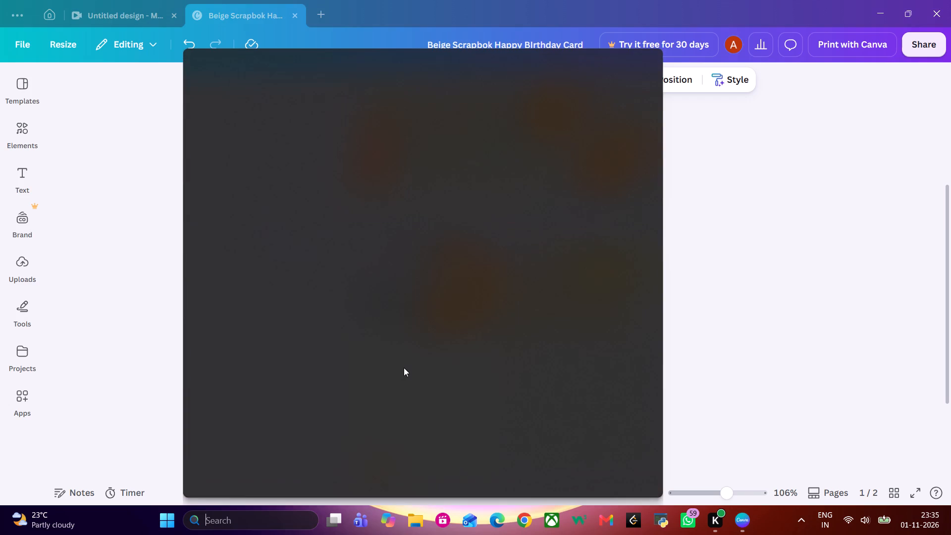
click(770, 276)
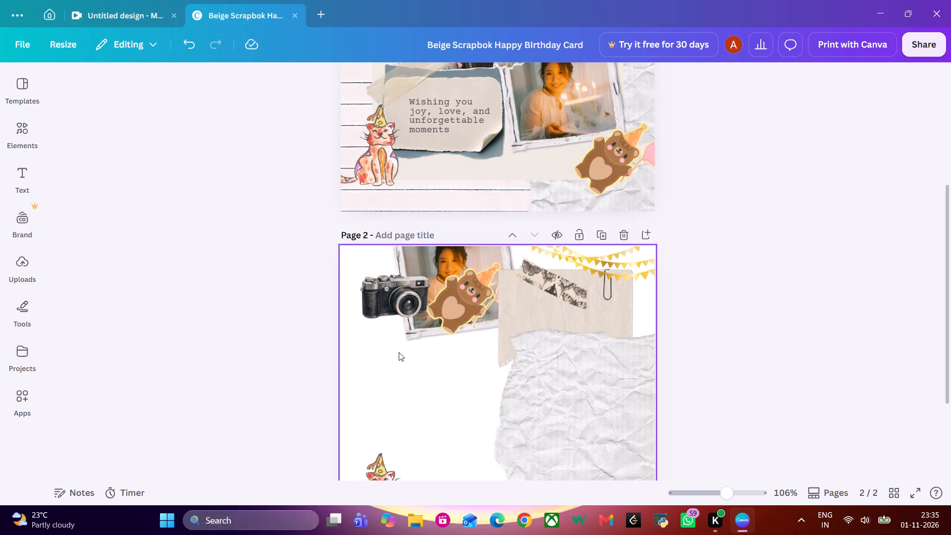
click(747, 323)
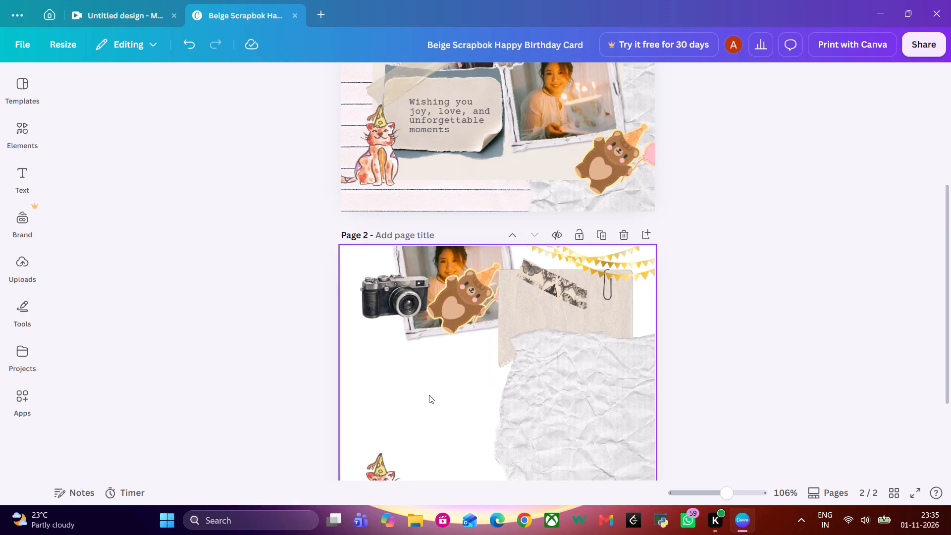
scroll(417, 395, down, 2)
right_click(373, 275)
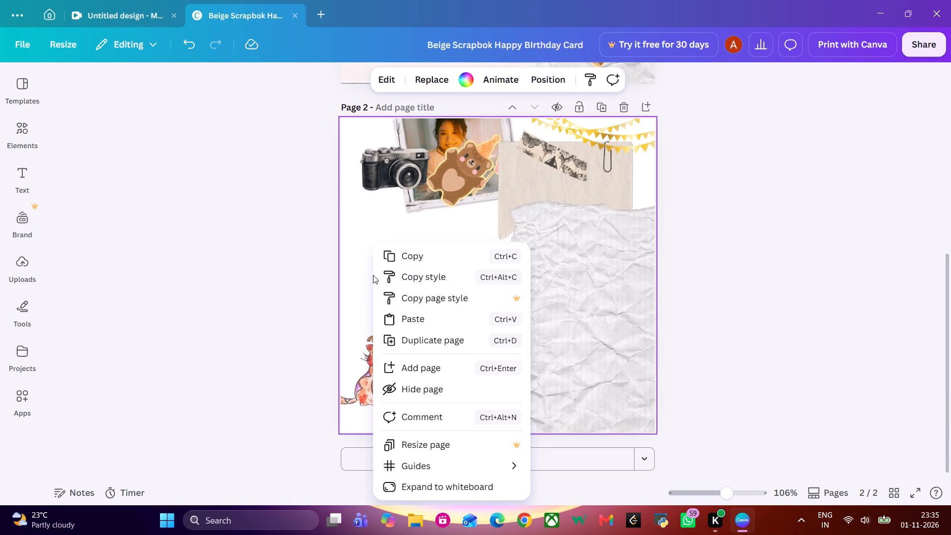
click(429, 312)
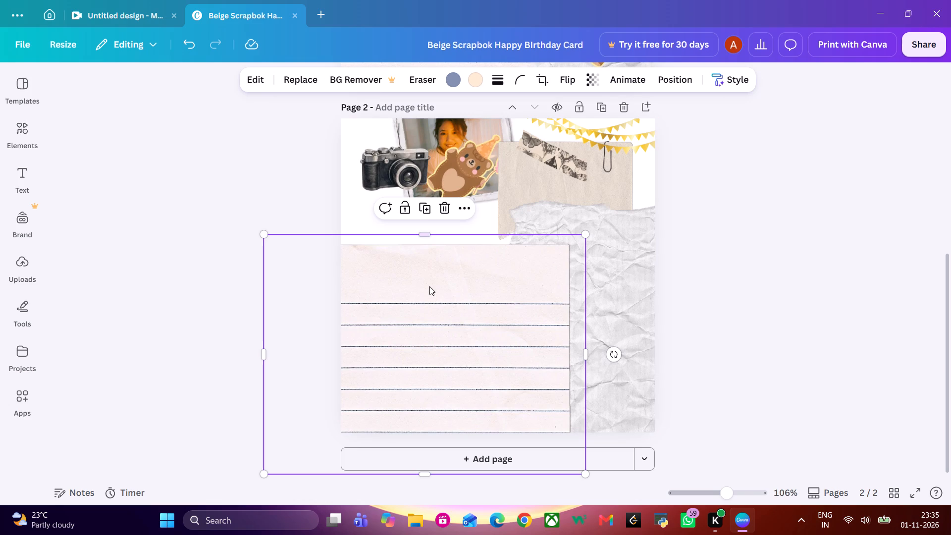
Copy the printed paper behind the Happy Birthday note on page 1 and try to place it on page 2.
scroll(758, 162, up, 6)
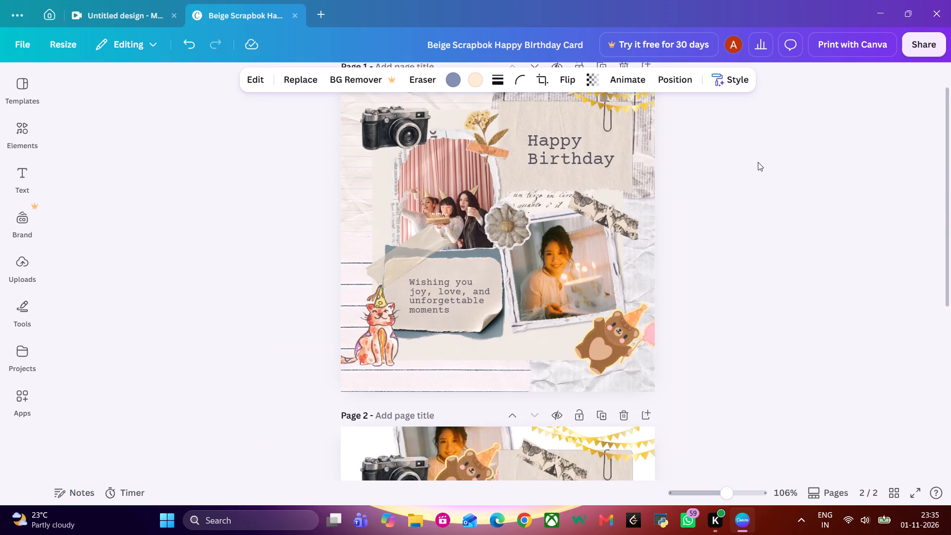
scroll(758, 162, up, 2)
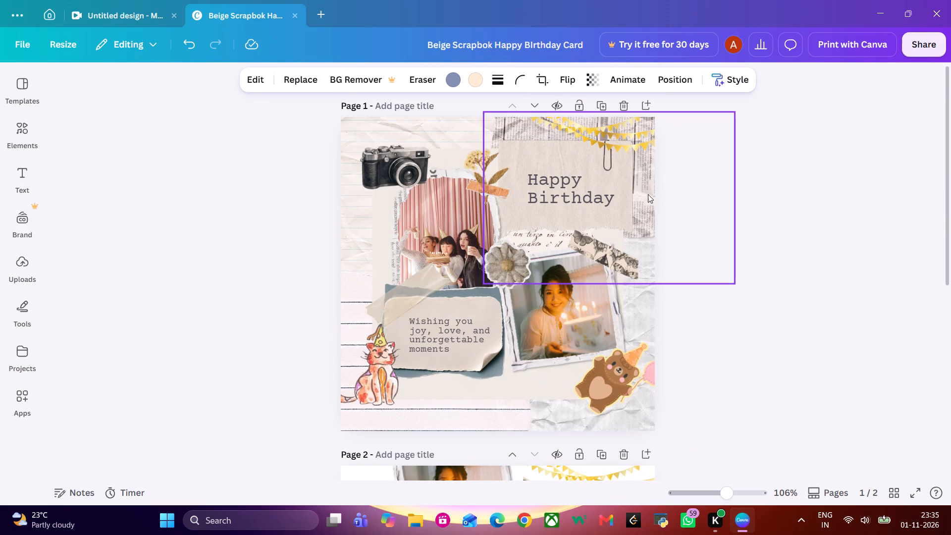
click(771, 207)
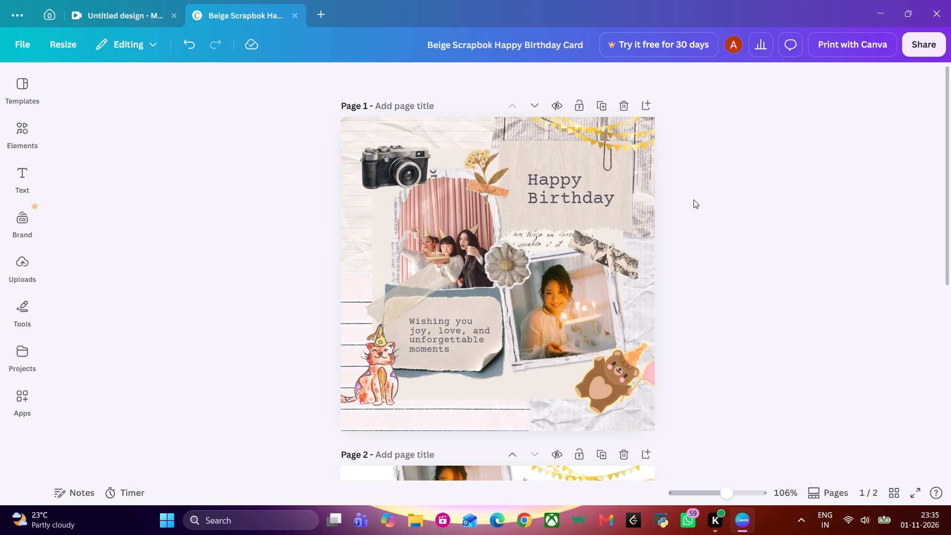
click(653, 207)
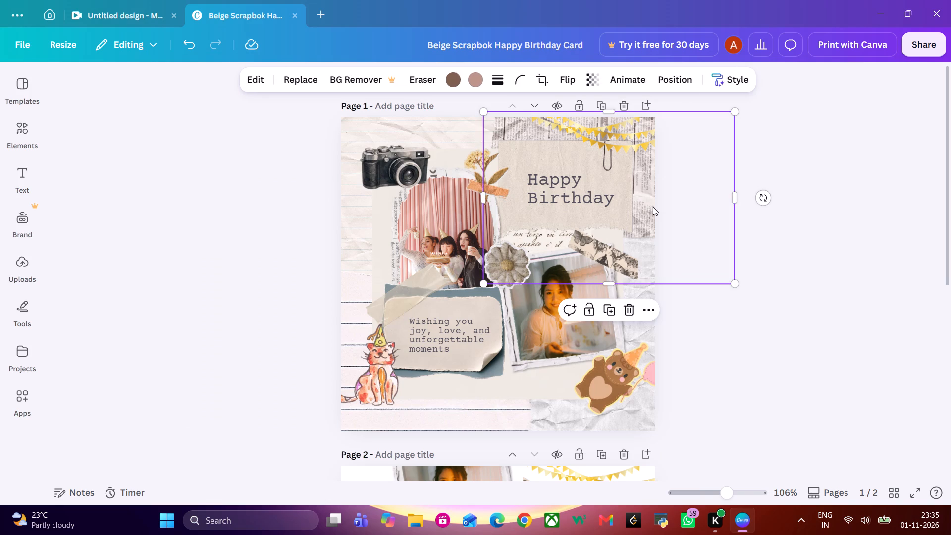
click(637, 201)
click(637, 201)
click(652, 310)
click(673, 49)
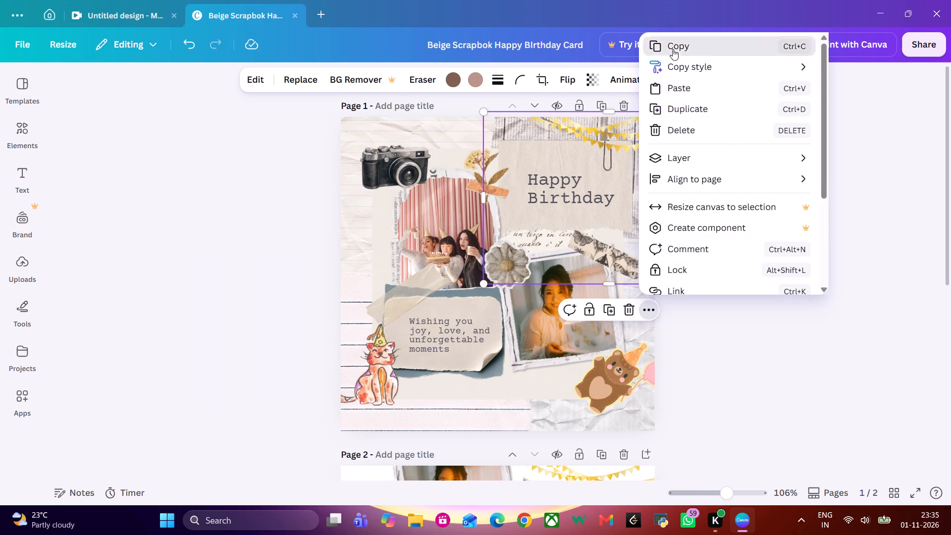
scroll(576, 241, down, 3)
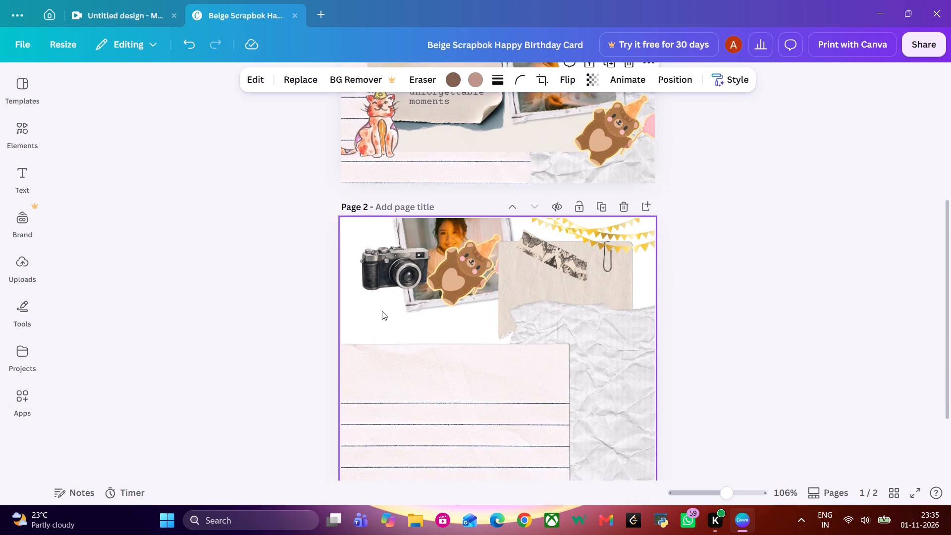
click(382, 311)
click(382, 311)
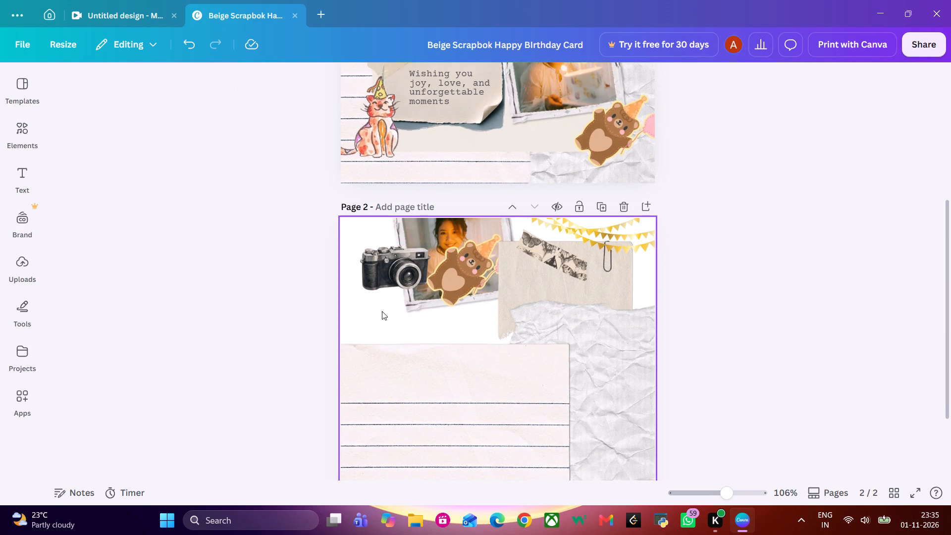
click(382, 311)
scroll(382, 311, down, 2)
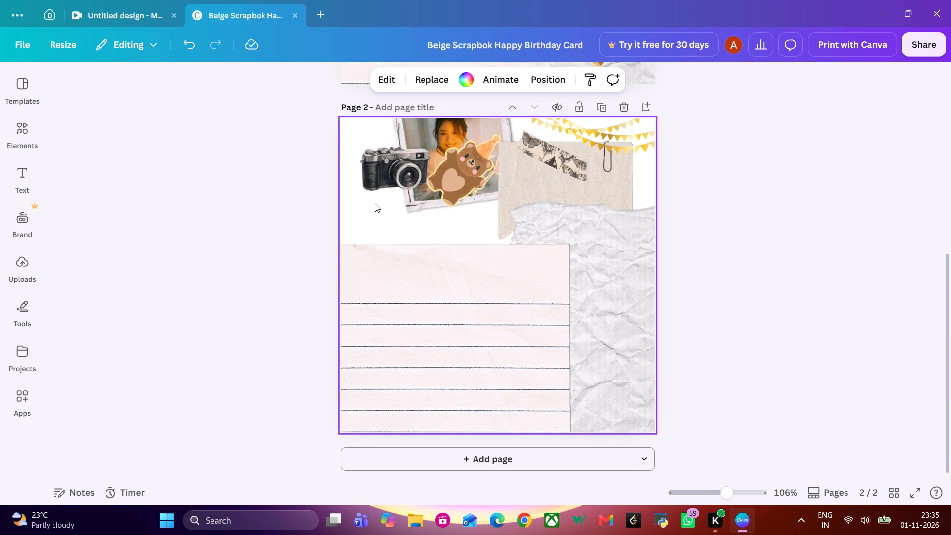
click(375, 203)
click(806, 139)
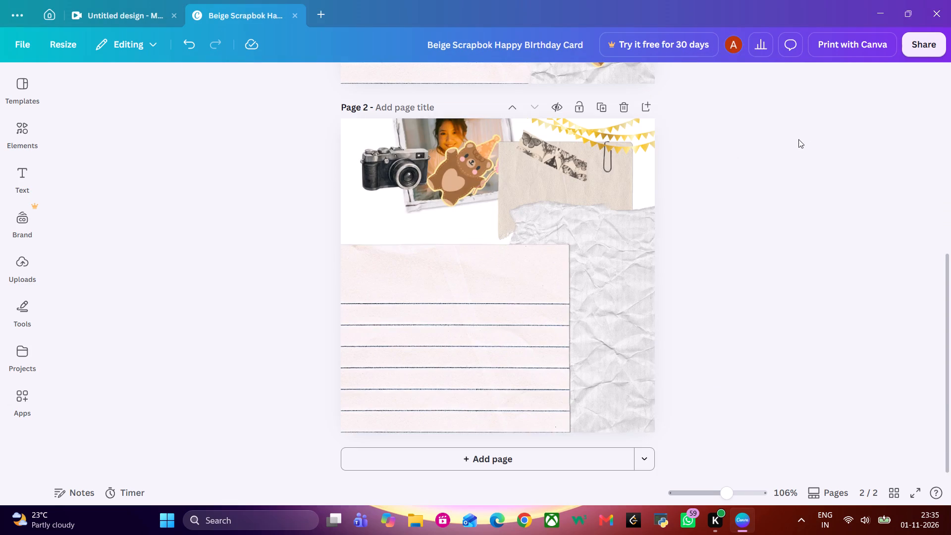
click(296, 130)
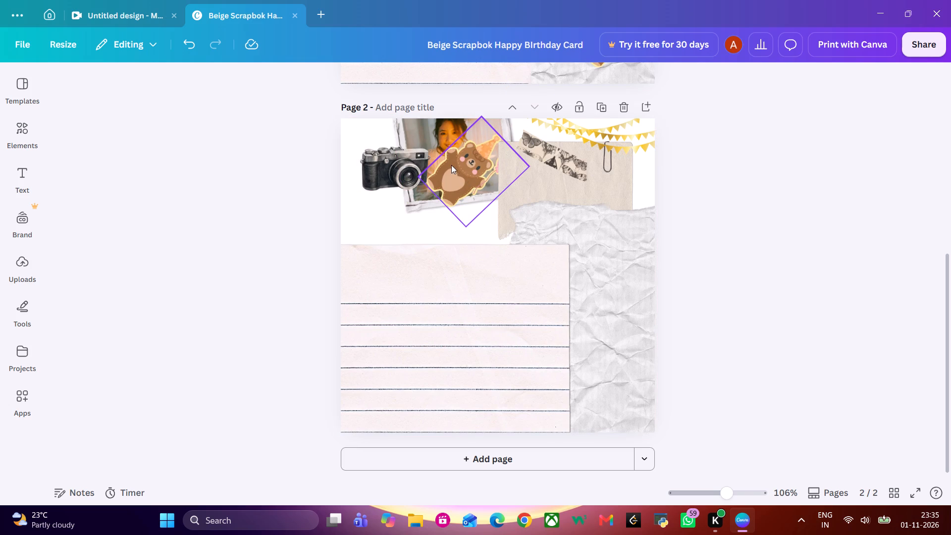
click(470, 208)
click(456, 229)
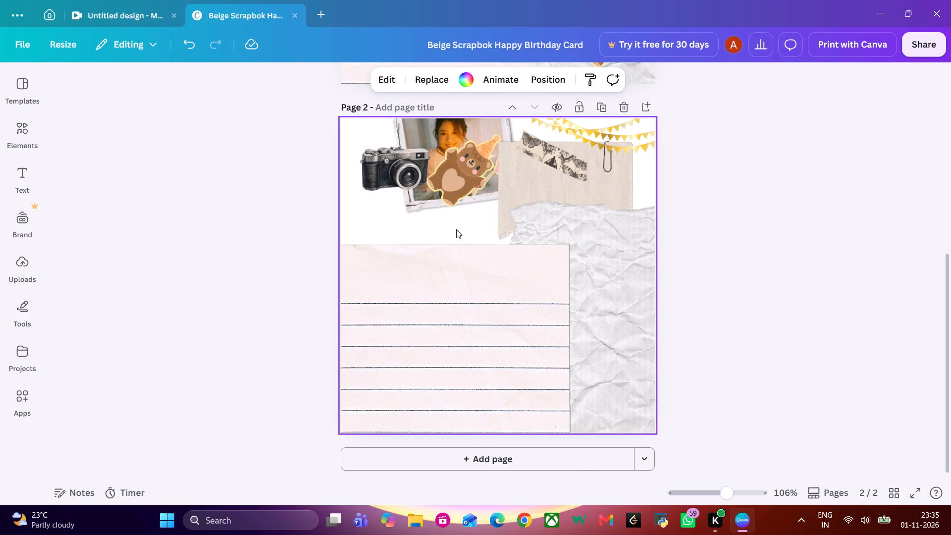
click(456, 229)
Clear the "Wishing you joy, love, and unforgettable moments" message from the torn note on page 1.
scroll(618, 190, up, 2)
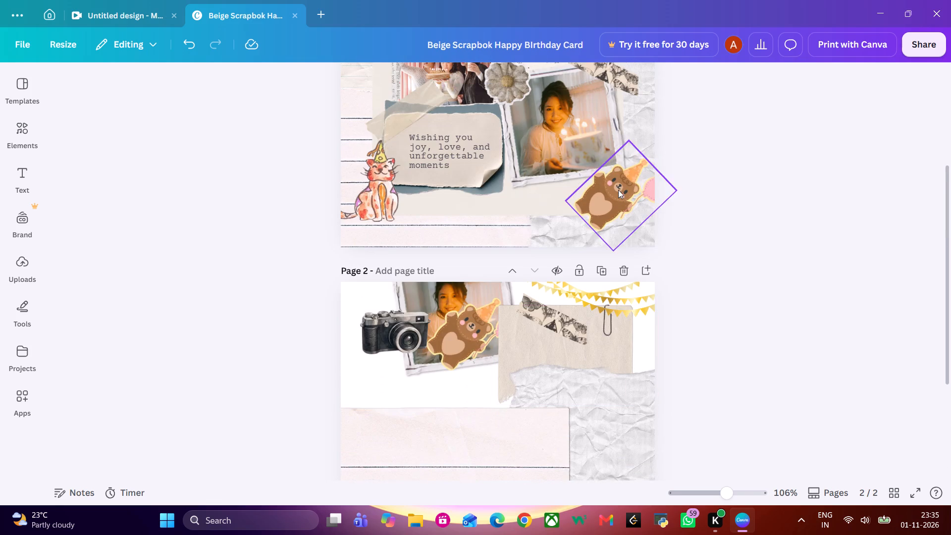
scroll(581, 167, up, 3)
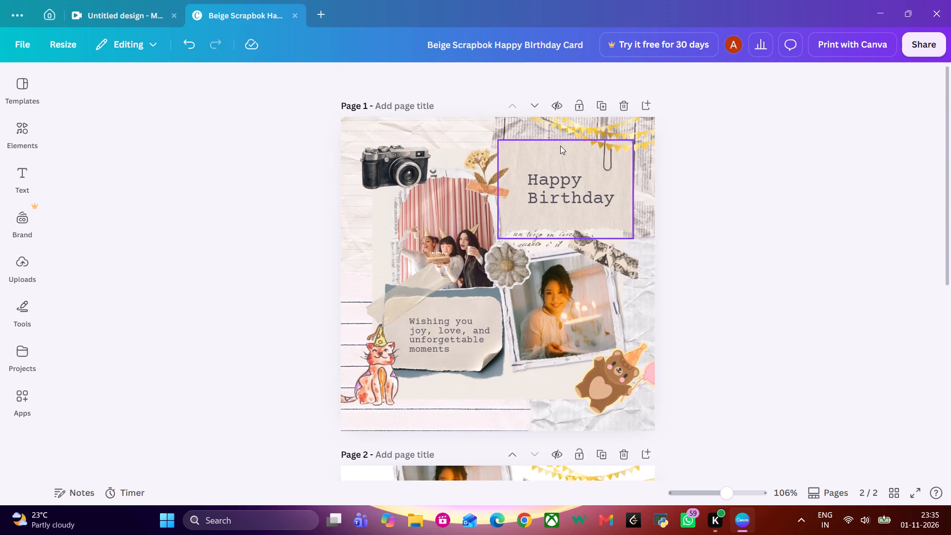
click(437, 329)
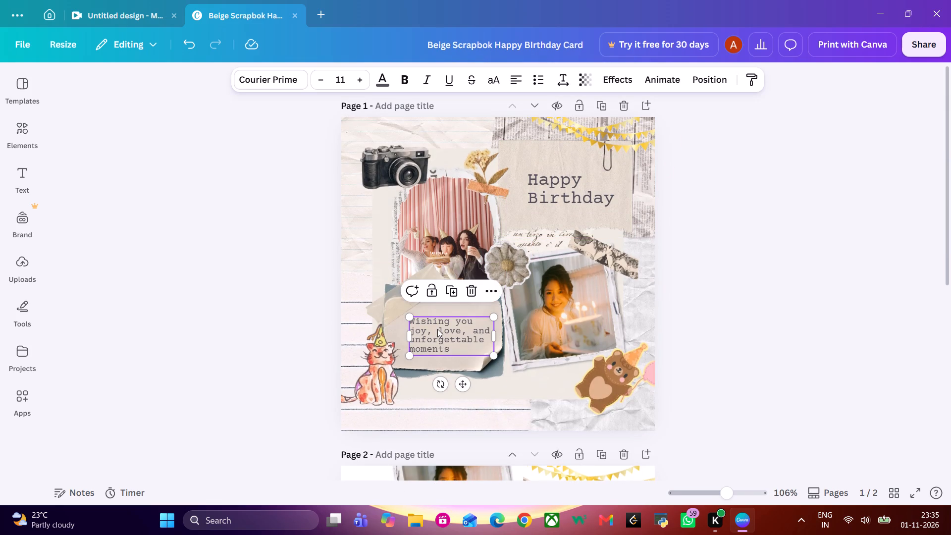
double_click(437, 329)
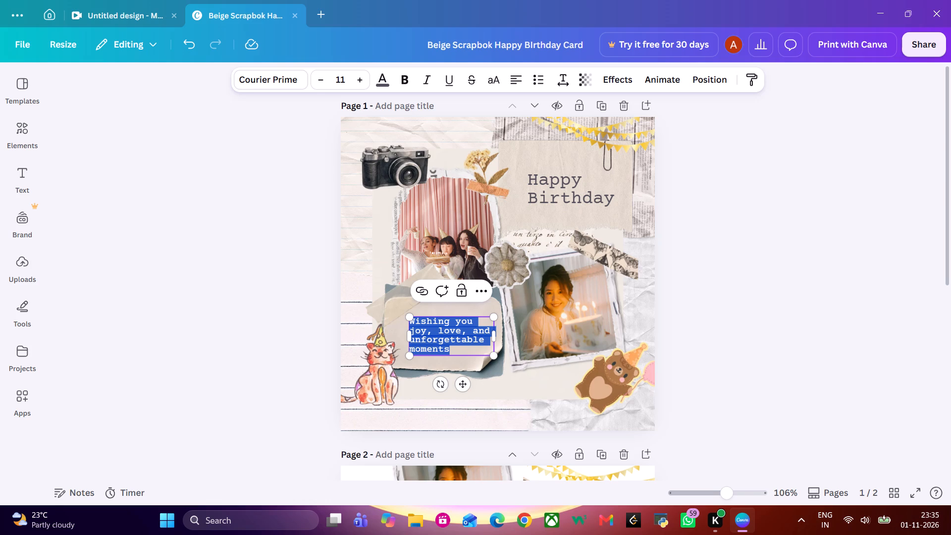
key(BackSpace)
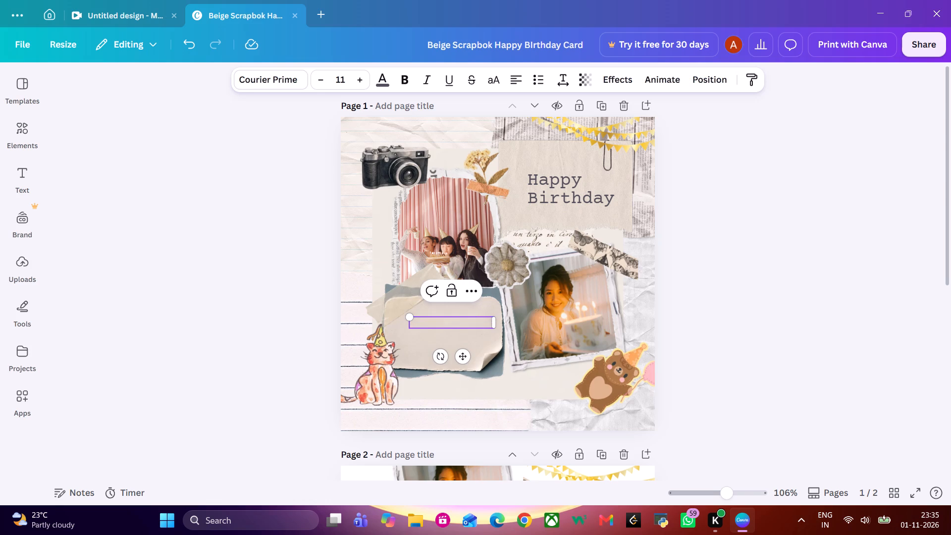
key(w)
key(BackSpace)
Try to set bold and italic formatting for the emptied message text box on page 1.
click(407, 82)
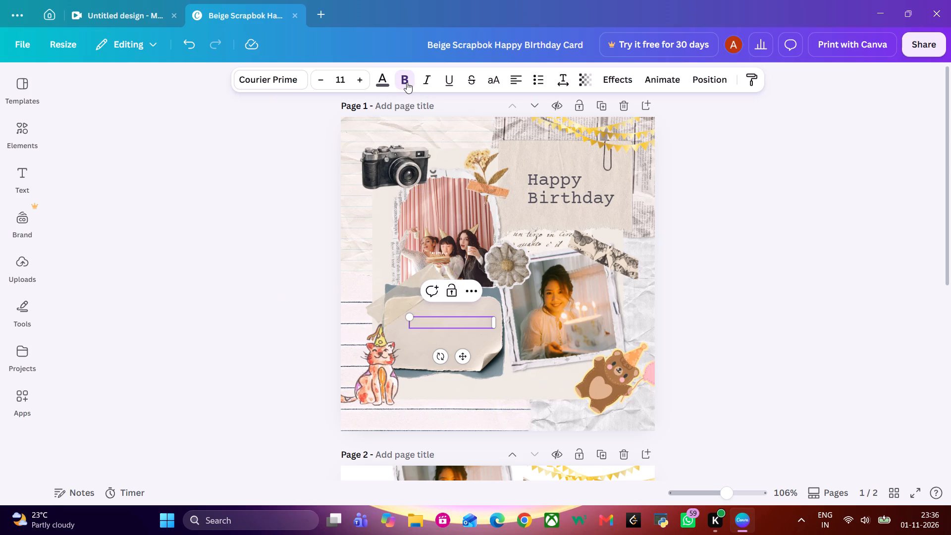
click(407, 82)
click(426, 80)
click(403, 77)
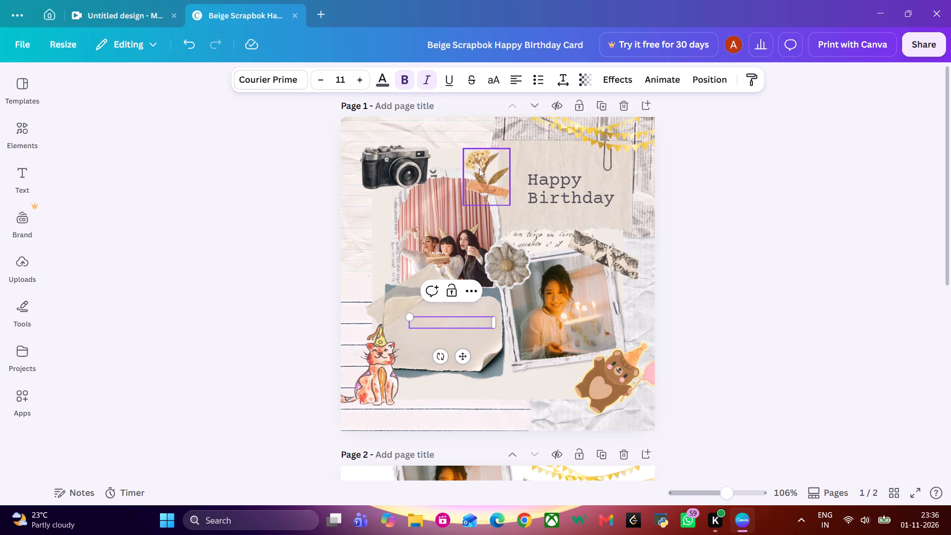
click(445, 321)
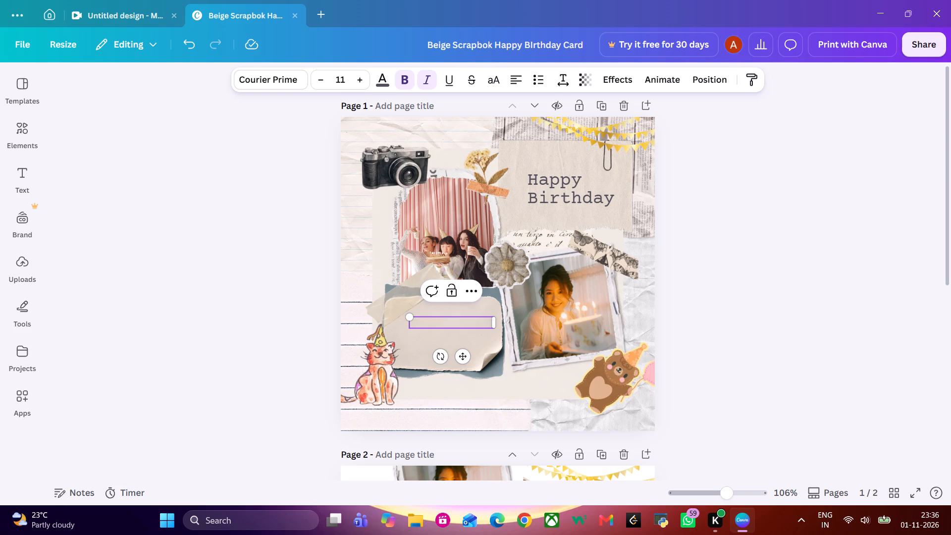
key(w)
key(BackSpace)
Enter "WISHING YOU A VERY HAPPY BIRTHDAY MY LOVE" as the message on page 1's torn note.
text(WISHING)
key(space)
text(YOU)
key(space)
text(A VERY HAPPY)
key(space)
text(BIRTHDAY MY)
key(space)
text(LOVE)
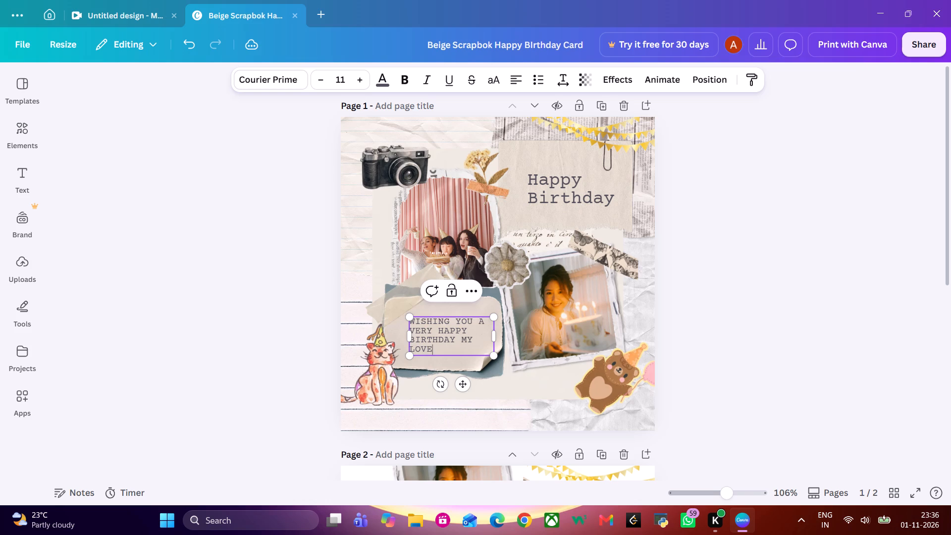
key(space)
Append "..." to the end of the birthday message on page 1's torn note.
key(BackSpace)
text(...)
click(658, 308)
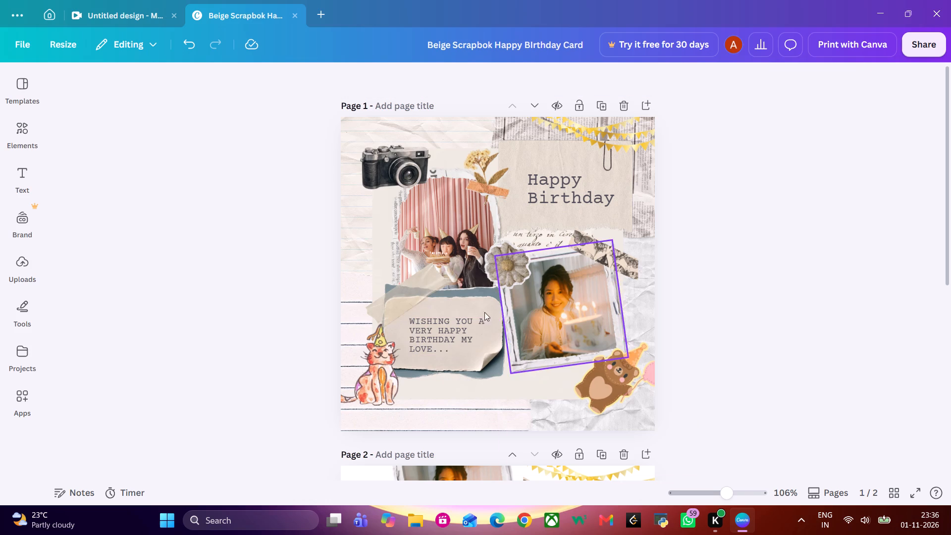
Enlarge the "Happy Birthday" heading on page 1 to about font size 24.8 and widen its text box slightly.
click(558, 195)
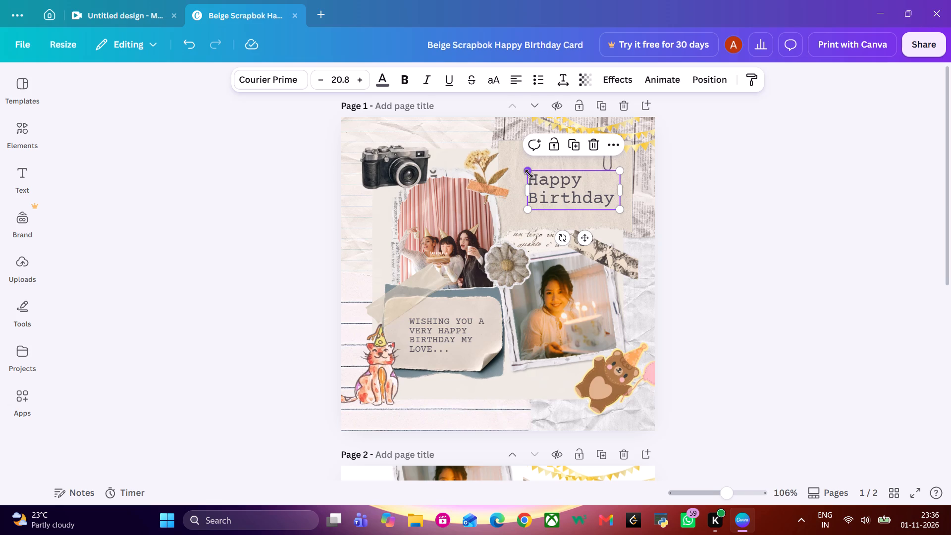
drag(529, 174, 518, 154)
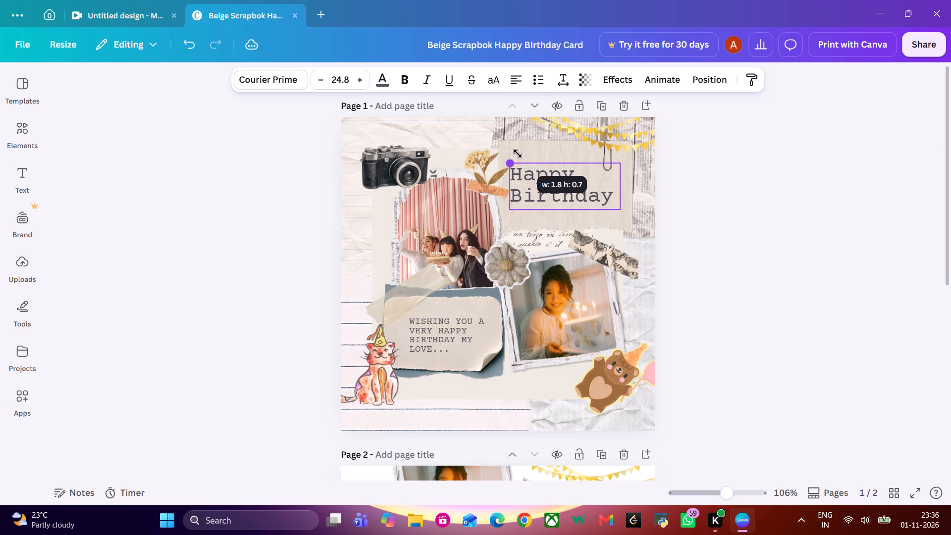
drag(518, 154, 518, 154)
drag(621, 184, 626, 184)
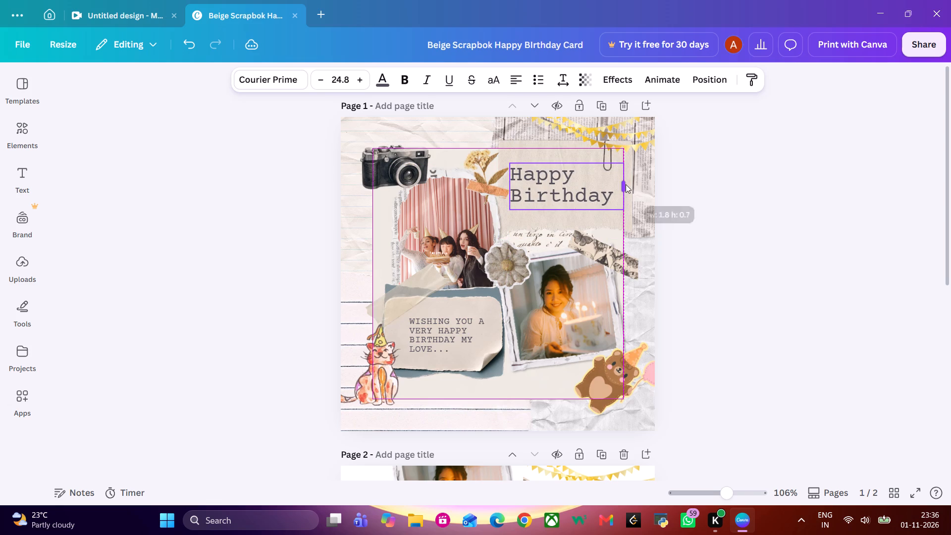
drag(626, 184, 626, 184)
click(714, 180)
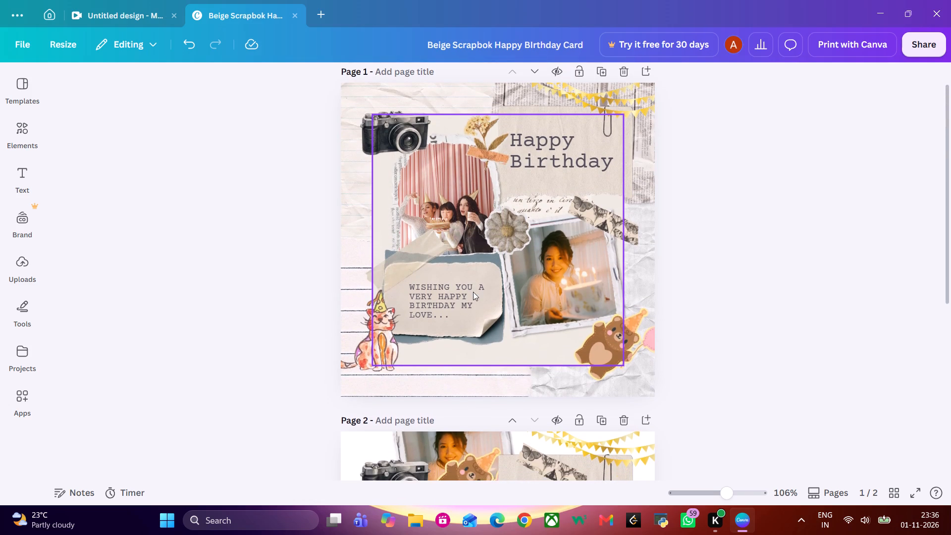
Enlarge the photo of the woman holding the cake on page 1 and shift it slightly down and to the right.
click(559, 300)
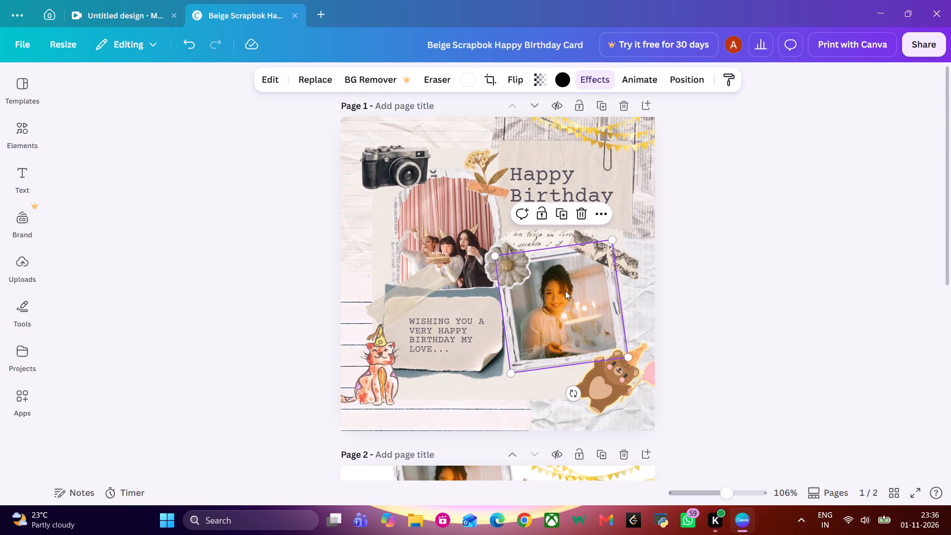
drag(614, 240, 619, 232)
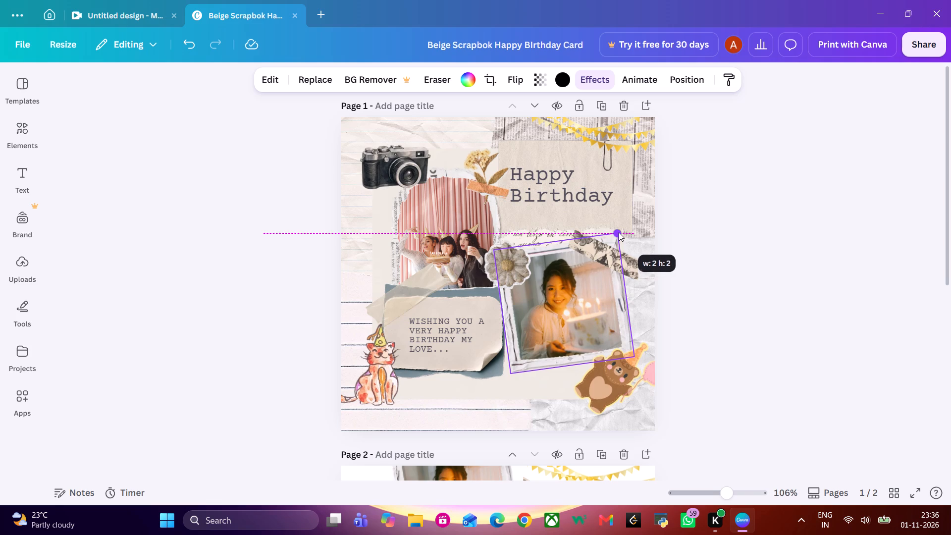
drag(619, 232, 628, 229)
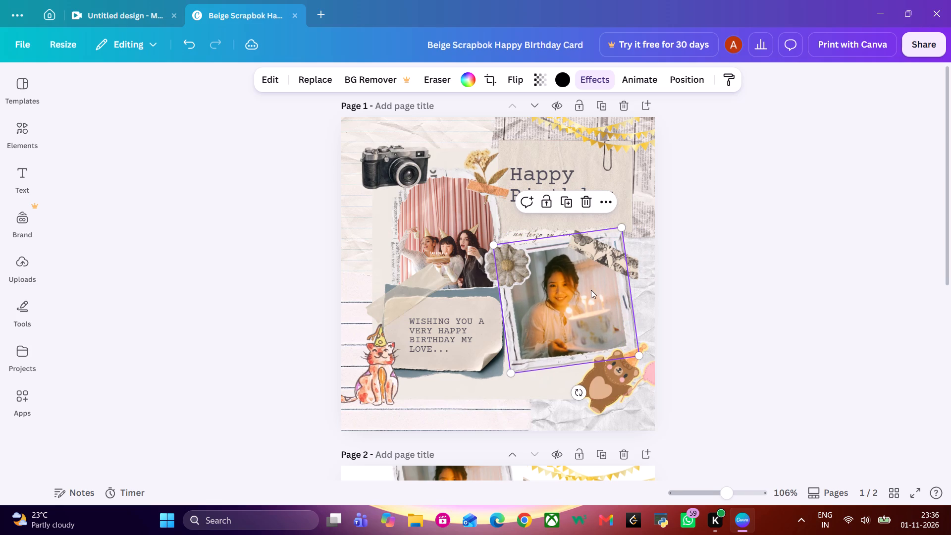
drag(590, 291, 596, 296)
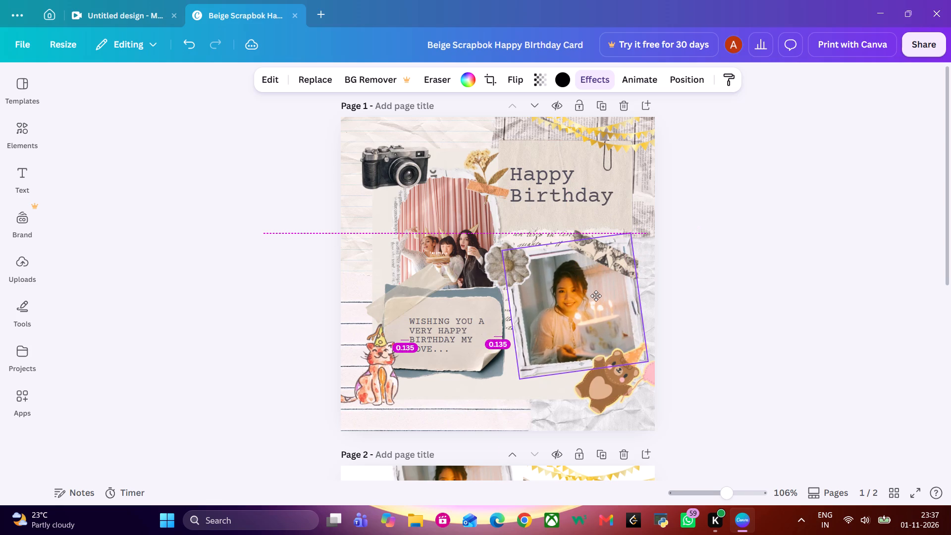
drag(596, 296, 596, 301)
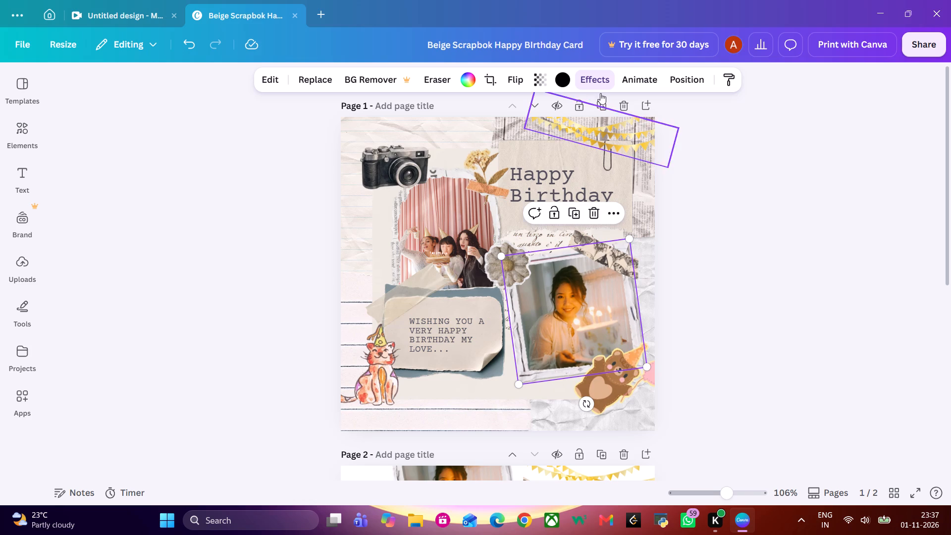
Stretch the gold bunting on page 1 taller and move it lower and slightly left, just above the "Happy Birthday" heading.
click(565, 125)
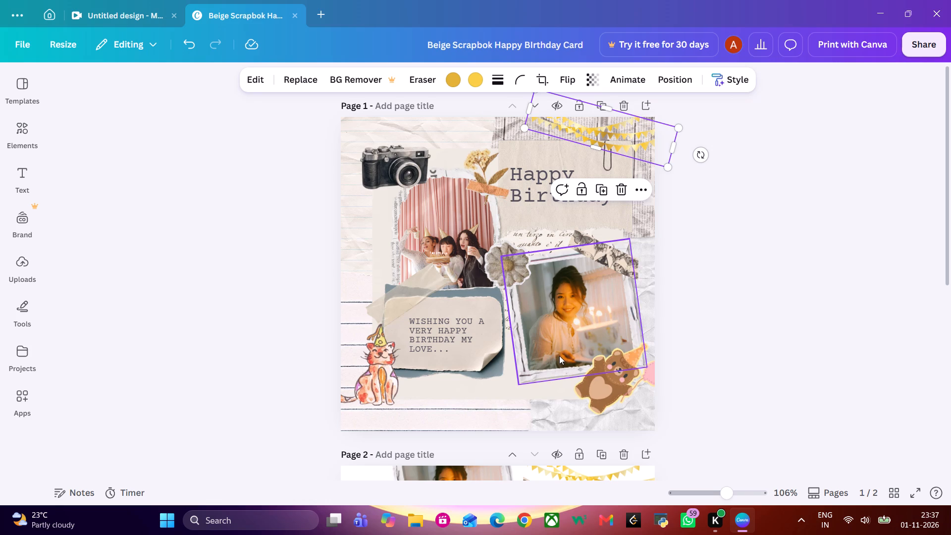
drag(592, 150, 592, 164)
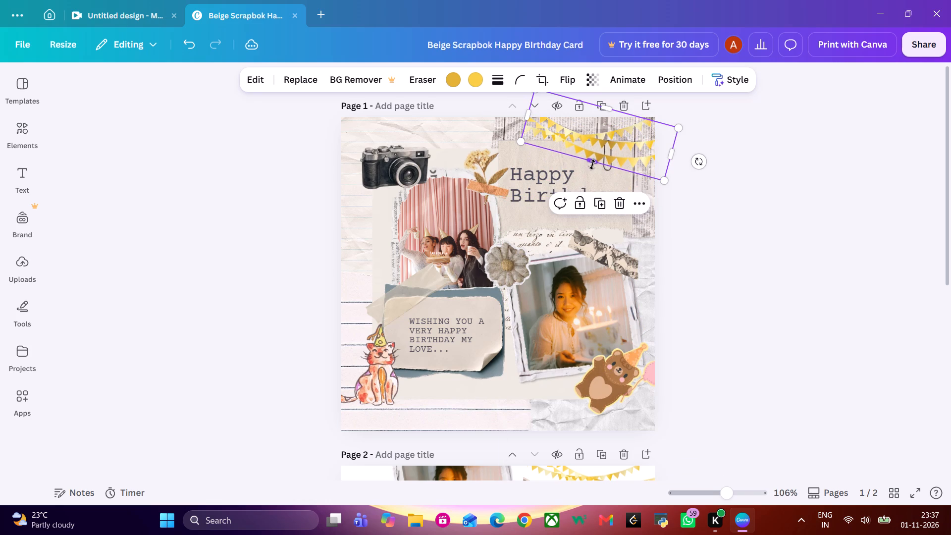
drag(597, 149, 599, 168)
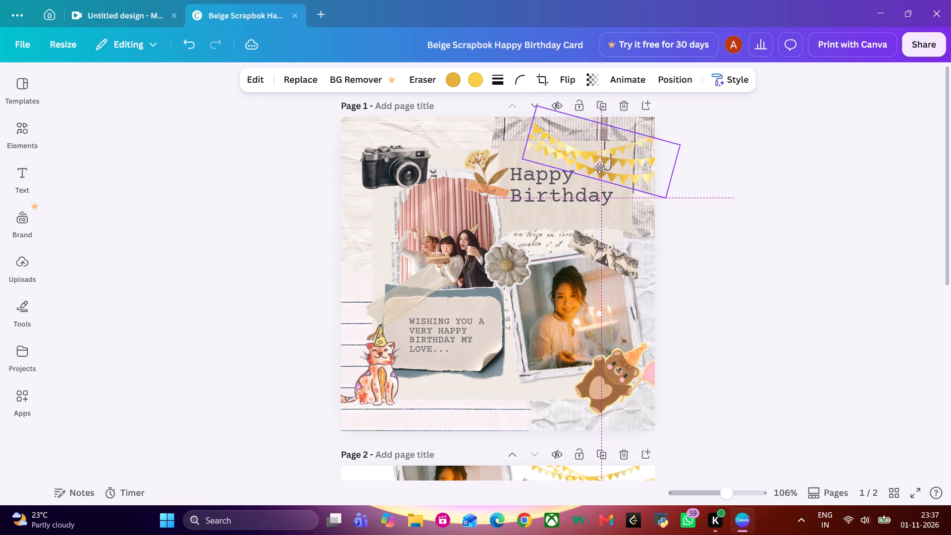
drag(599, 168, 595, 160)
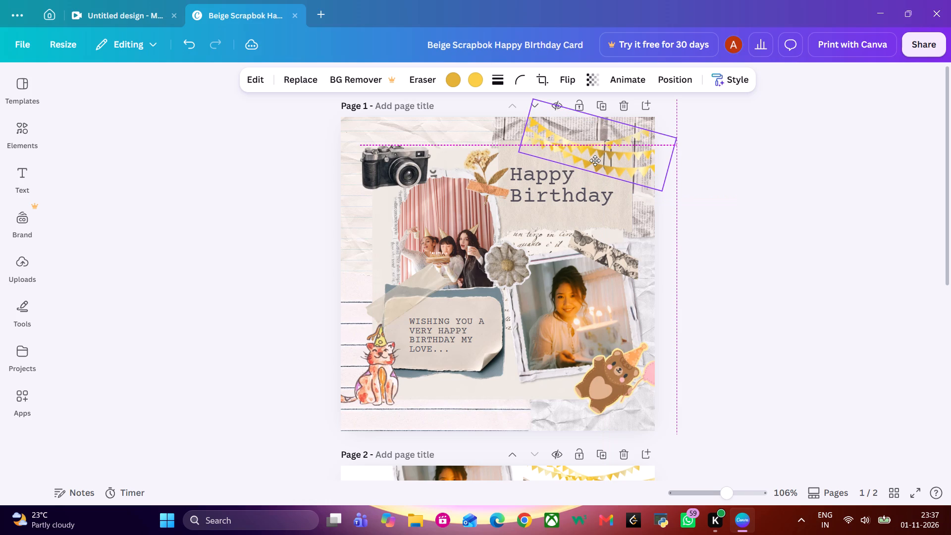
drag(595, 160, 589, 162)
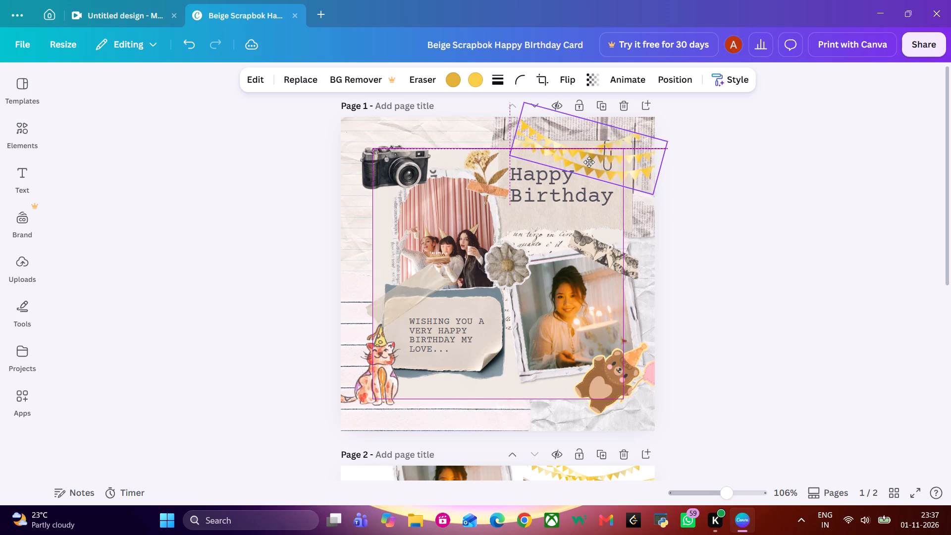
drag(589, 162, 589, 160)
click(721, 196)
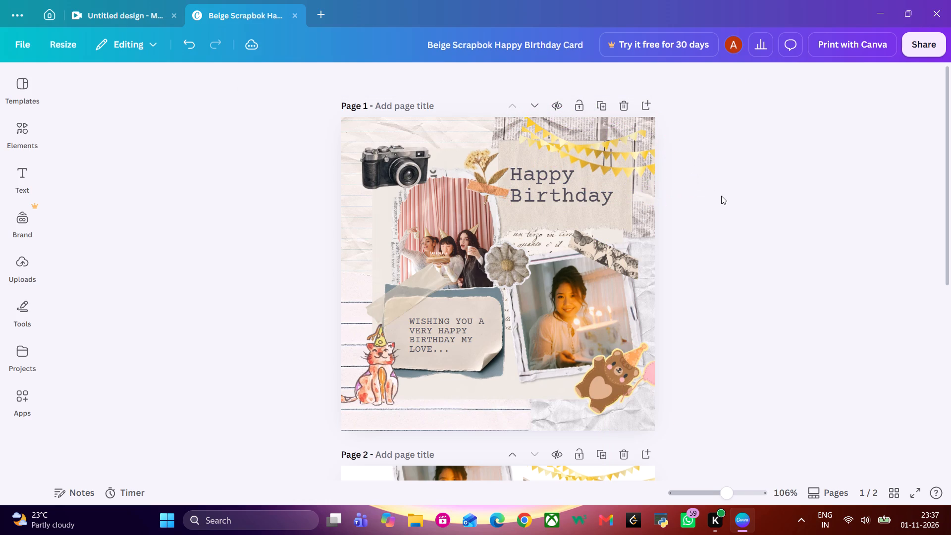
Adjust the gold bunting's size slightly on page 1 and try to rotate it.
click(553, 127)
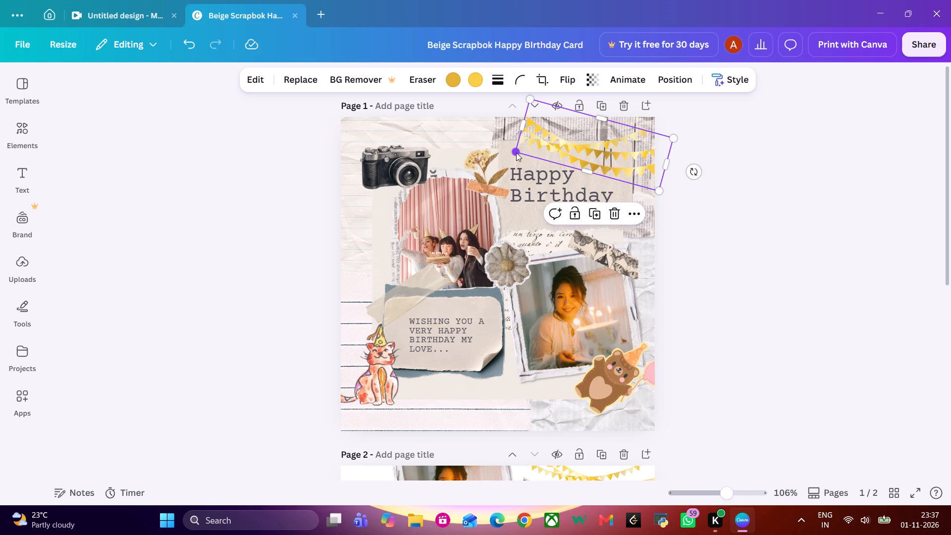
drag(515, 150, 519, 175)
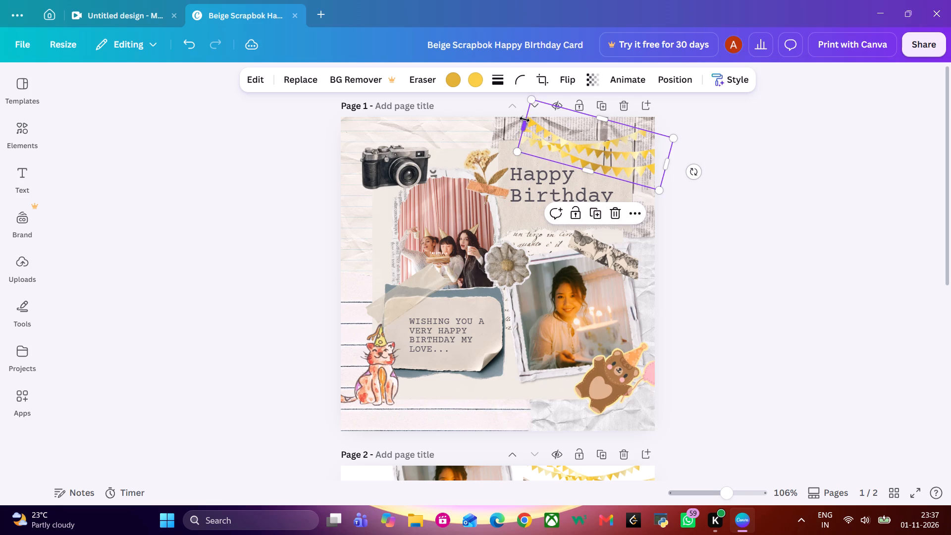
click(693, 171)
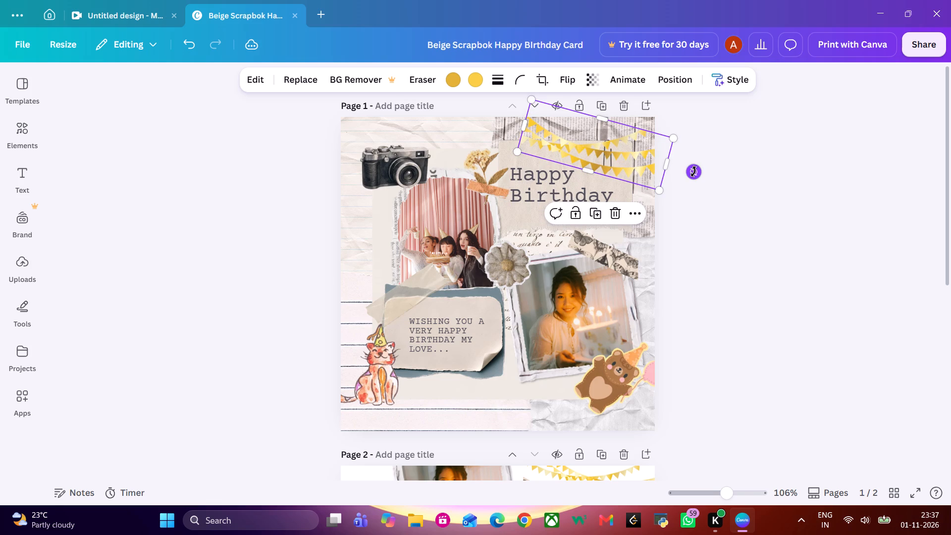
click(693, 172)
click(693, 172)
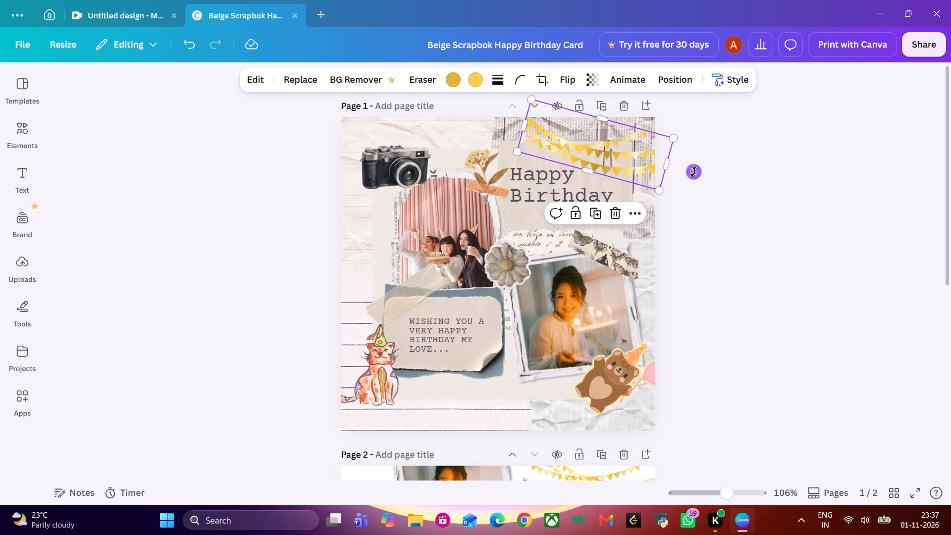
double_click(697, 172)
click(697, 172)
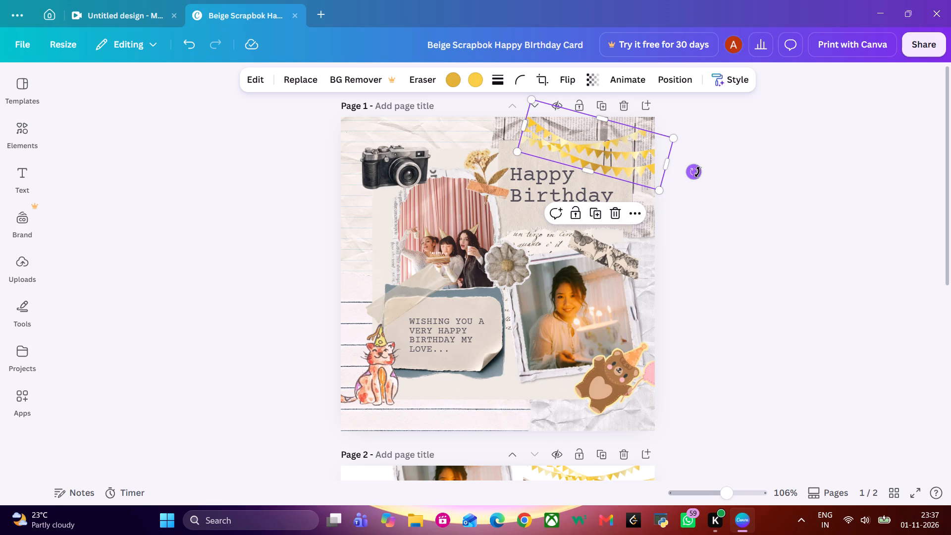
click(694, 170)
Enlarge the party-hat cat sticker in the lower-left corner of page 1.
scroll(409, 208, down, 1)
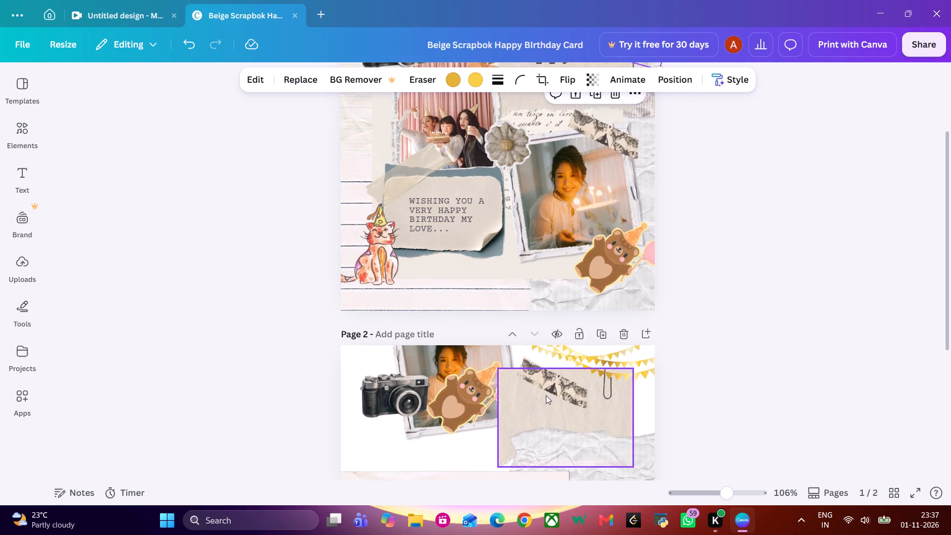
click(368, 255)
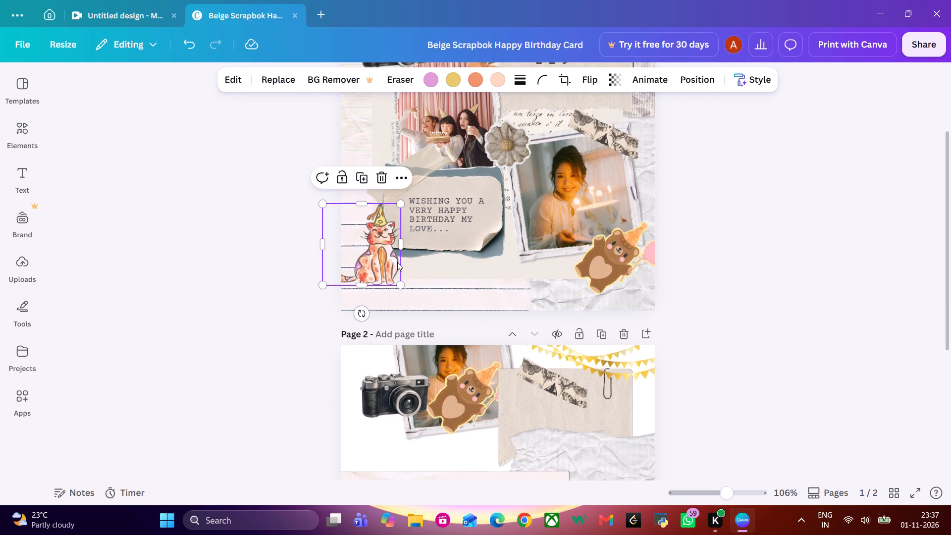
drag(401, 283, 416, 297)
click(475, 271)
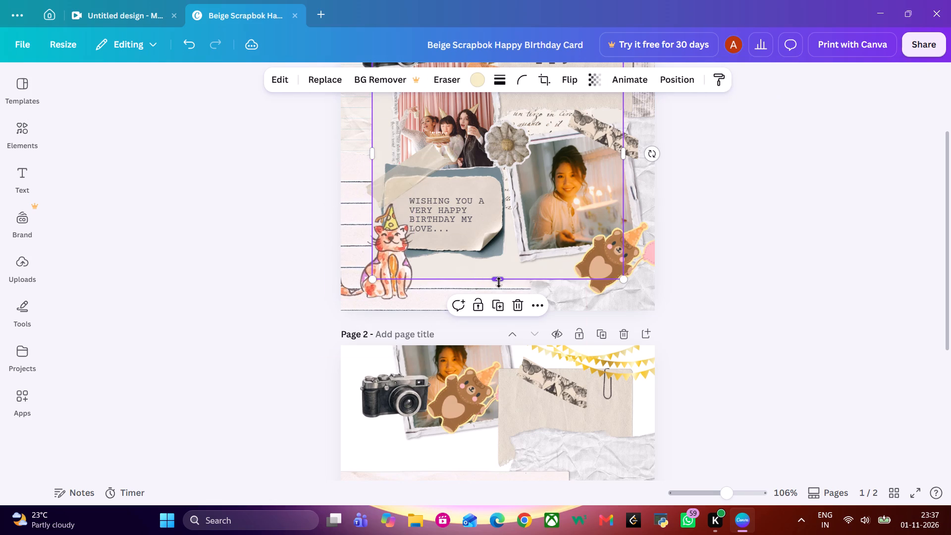
Enlarge the party-hat bear sticker in the lower-right corner of page 1.
click(591, 265)
drag(566, 265, 548, 267)
click(700, 229)
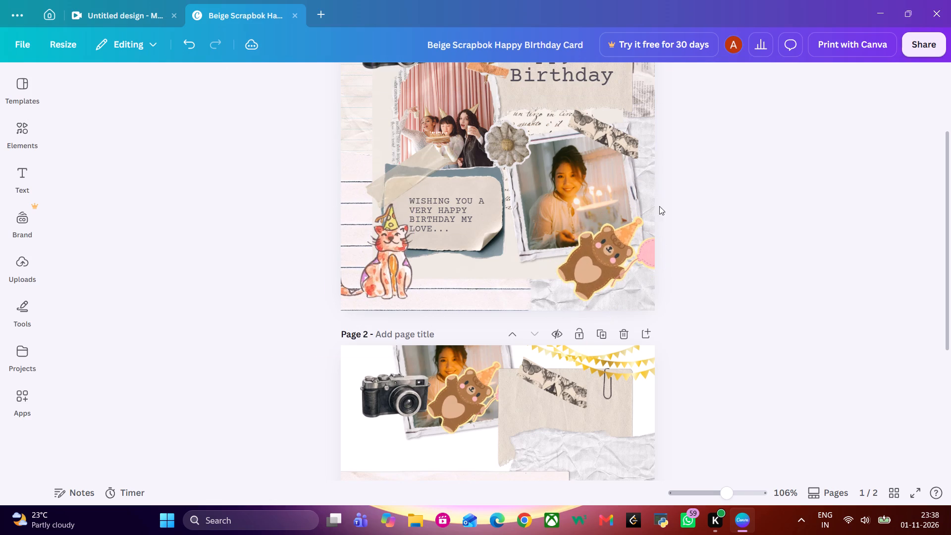
Apply the colours of the photo of three friends to page 1.
scroll(467, 143, up, 2)
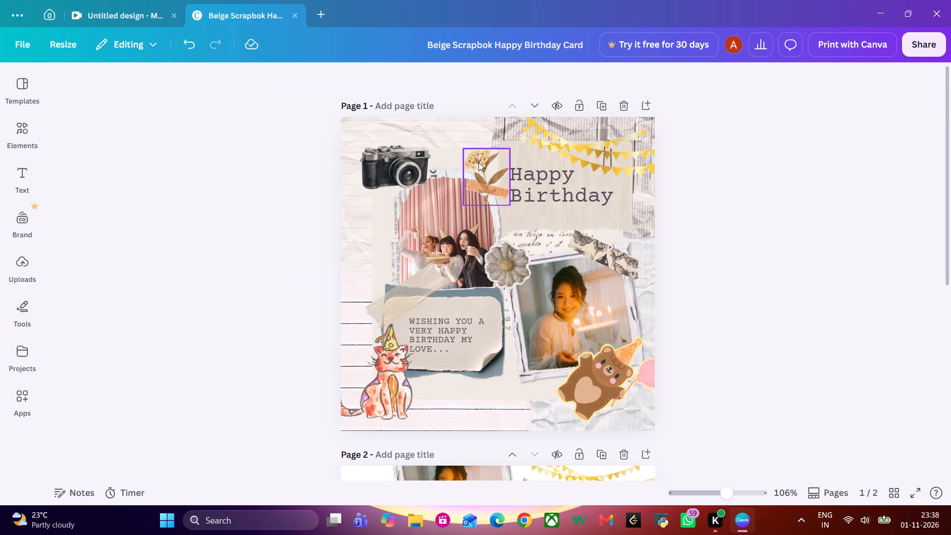
click(426, 209)
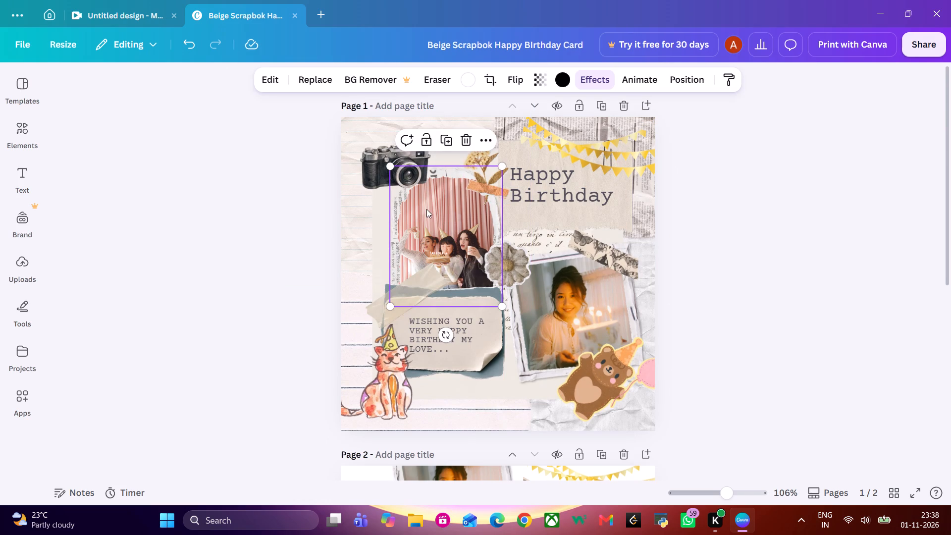
click(478, 139)
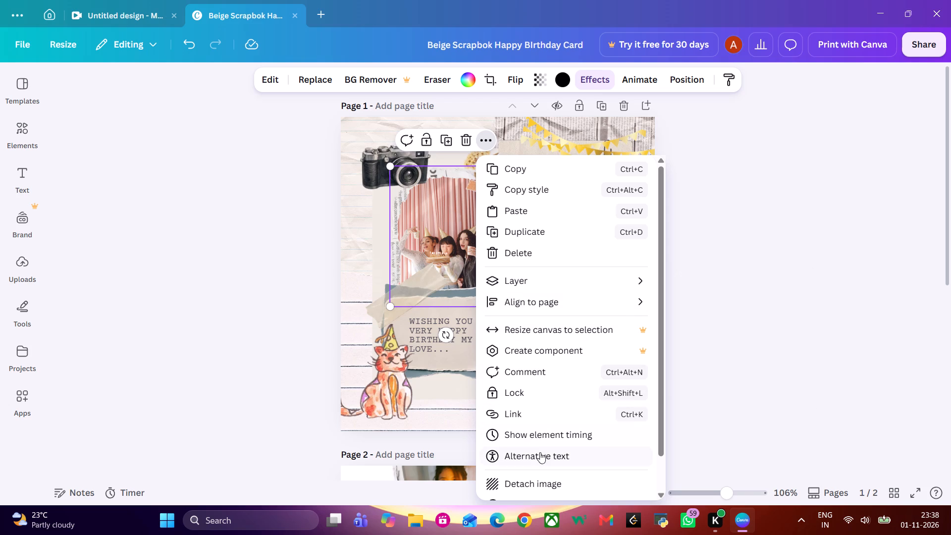
scroll(631, 410, down, 2)
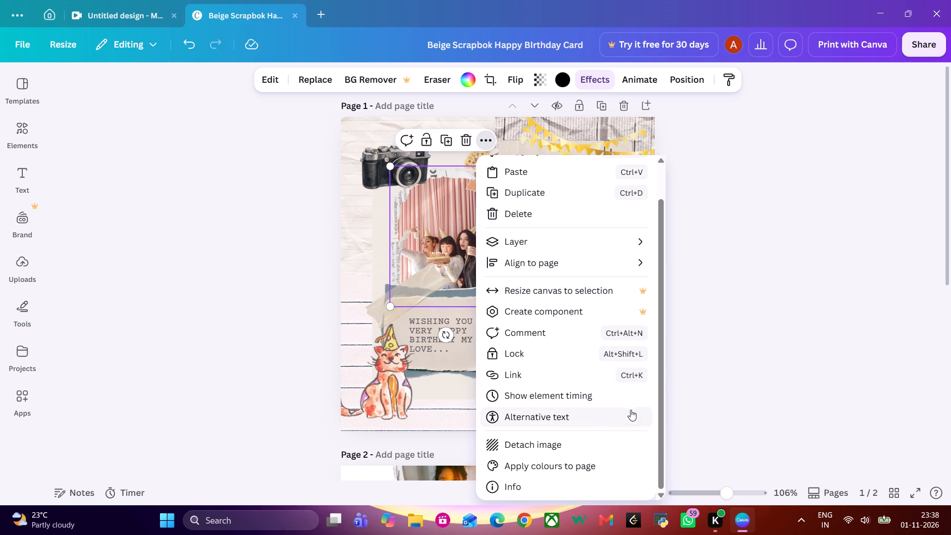
click(551, 467)
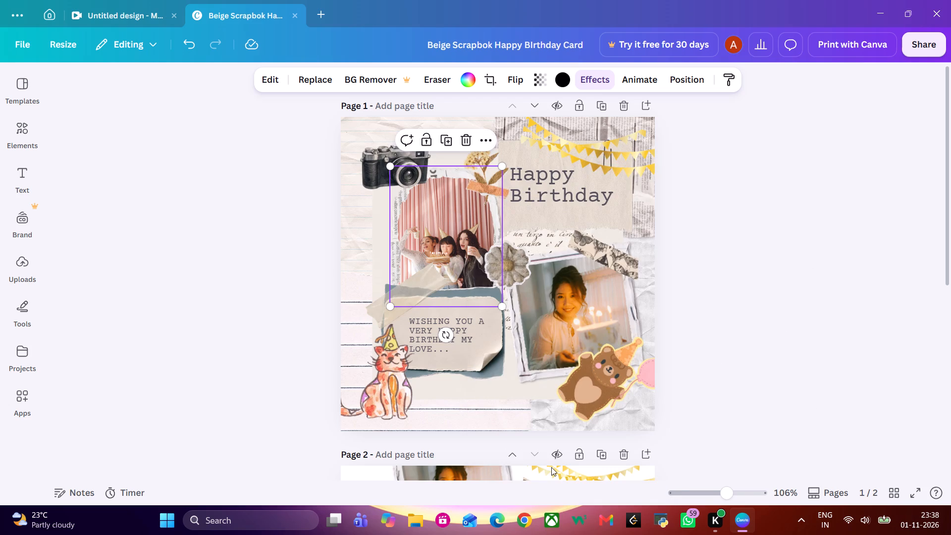
Fill the three-friends photo frame on page 1 with black from the frame element colours.
click(465, 78)
click(465, 78)
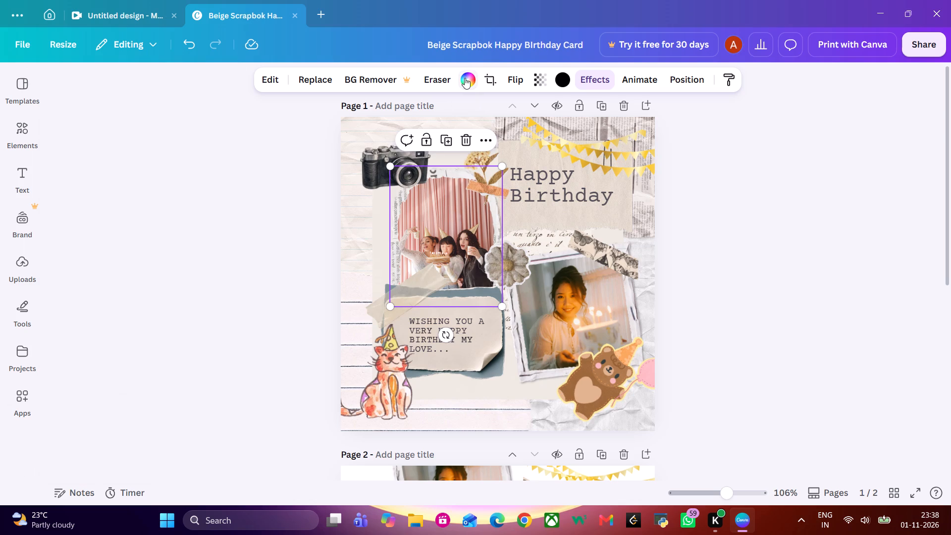
click(465, 78)
click(231, 202)
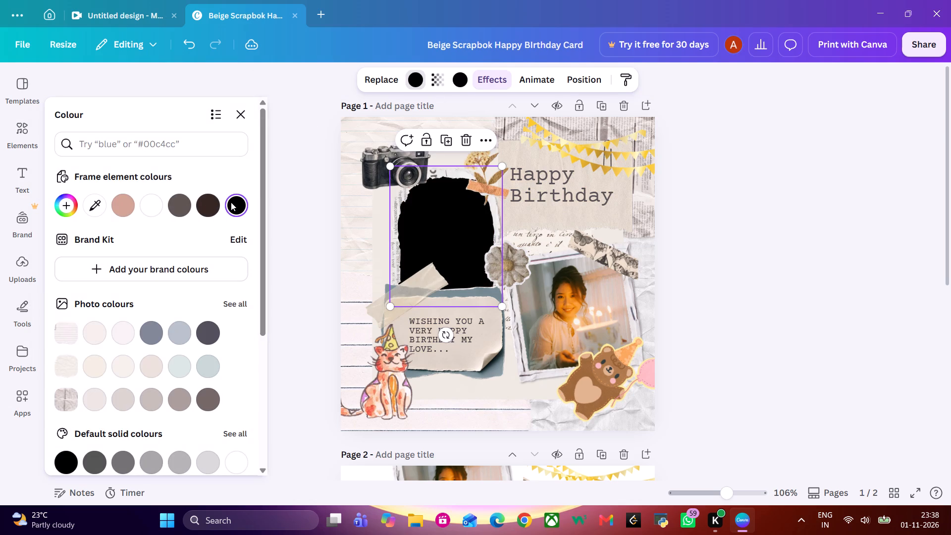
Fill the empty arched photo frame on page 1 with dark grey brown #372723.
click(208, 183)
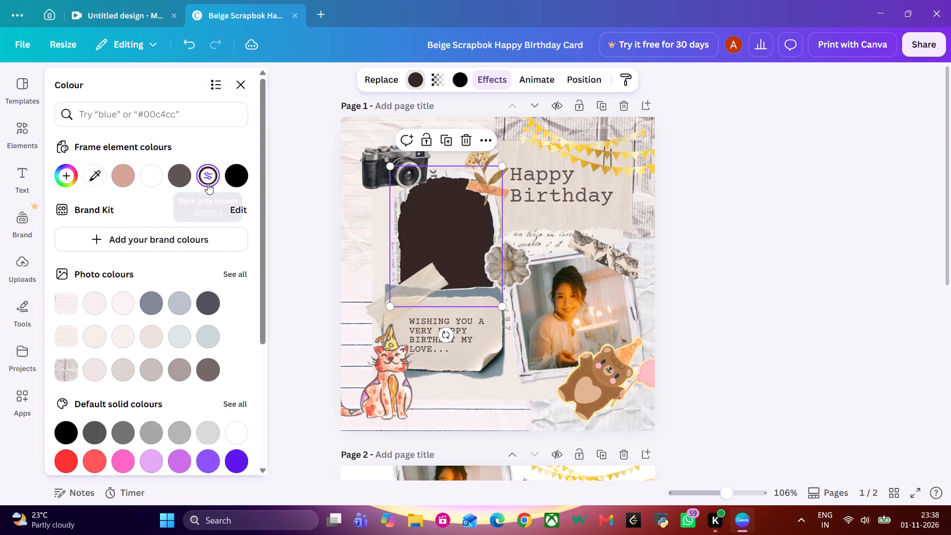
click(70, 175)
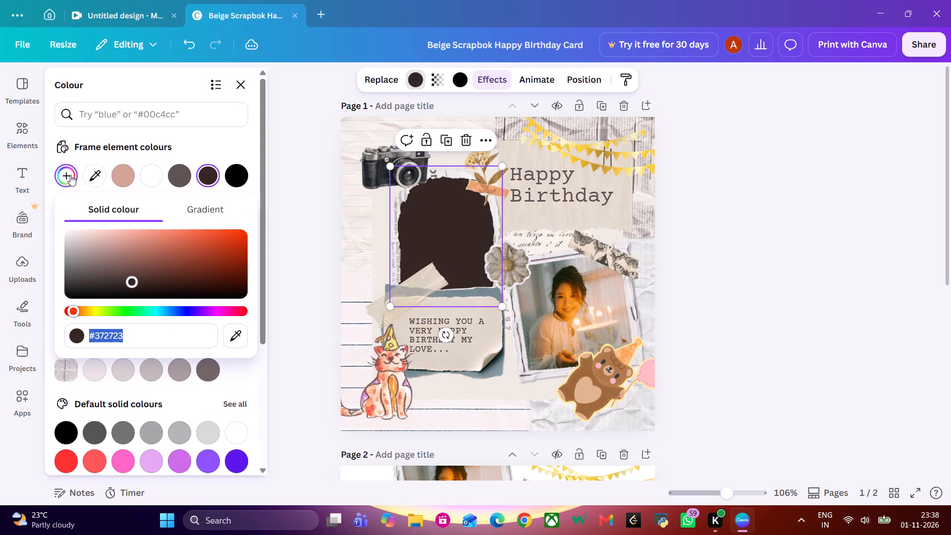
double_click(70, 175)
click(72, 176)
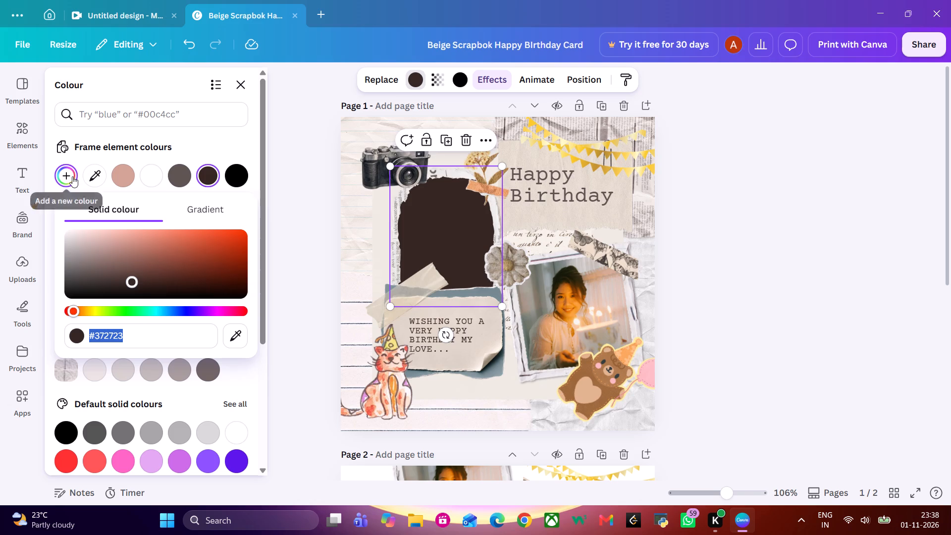
Fill the arched photo frame on page 1 with the first light grey from the crumpled white paper's photo colours.
scroll(148, 309, down, 2)
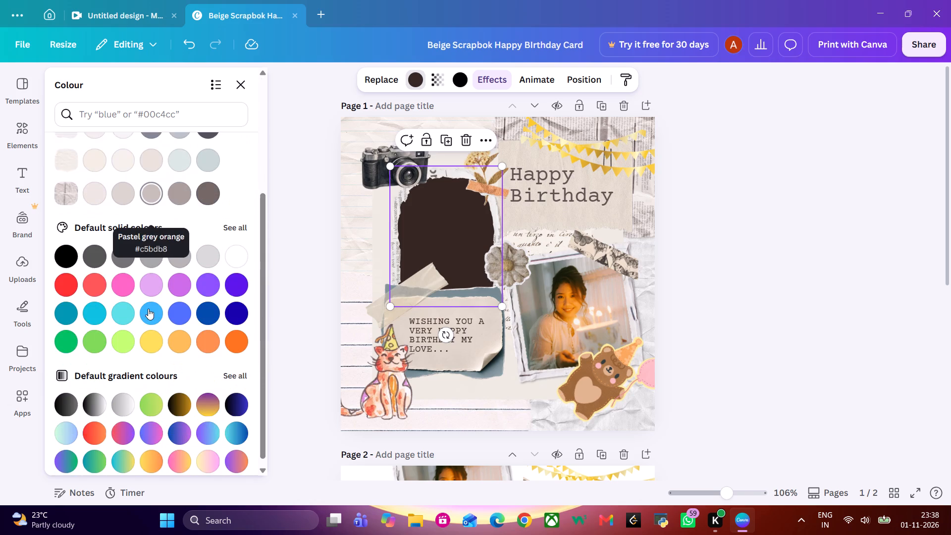
scroll(148, 309, down, 1)
scroll(148, 309, up, 2)
click(112, 232)
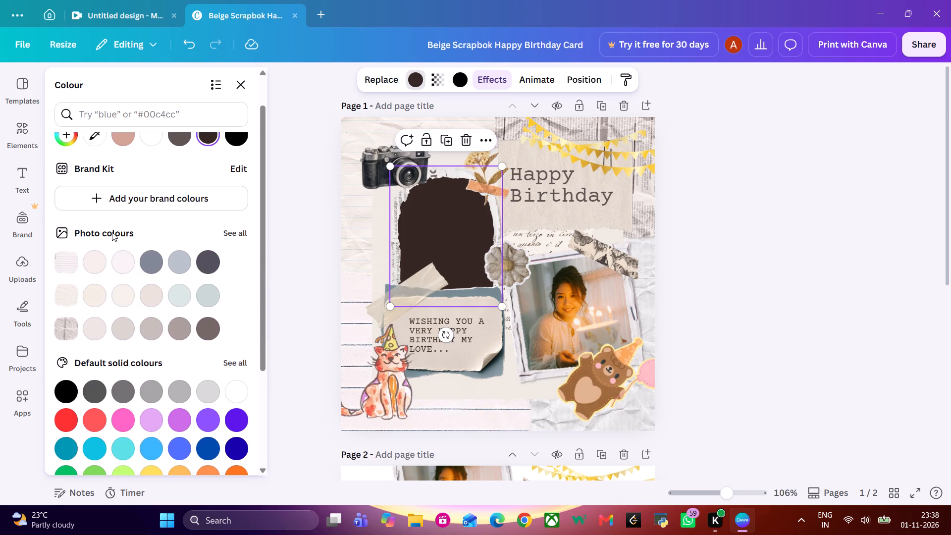
click(234, 228)
click(69, 174)
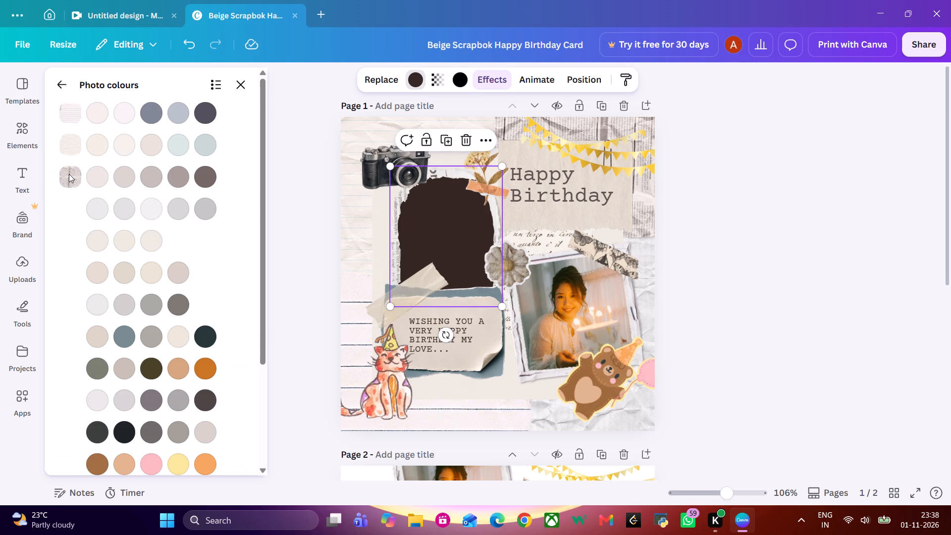
click(70, 210)
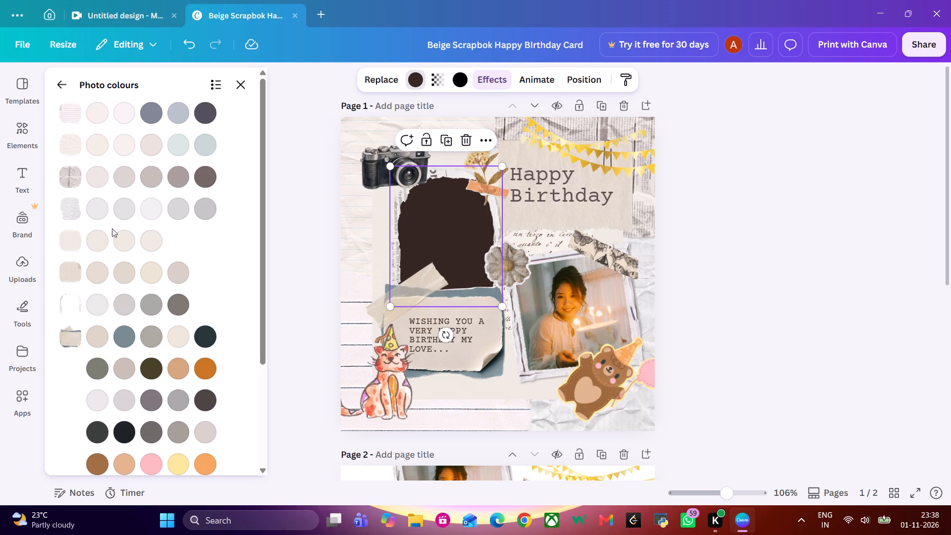
click(93, 203)
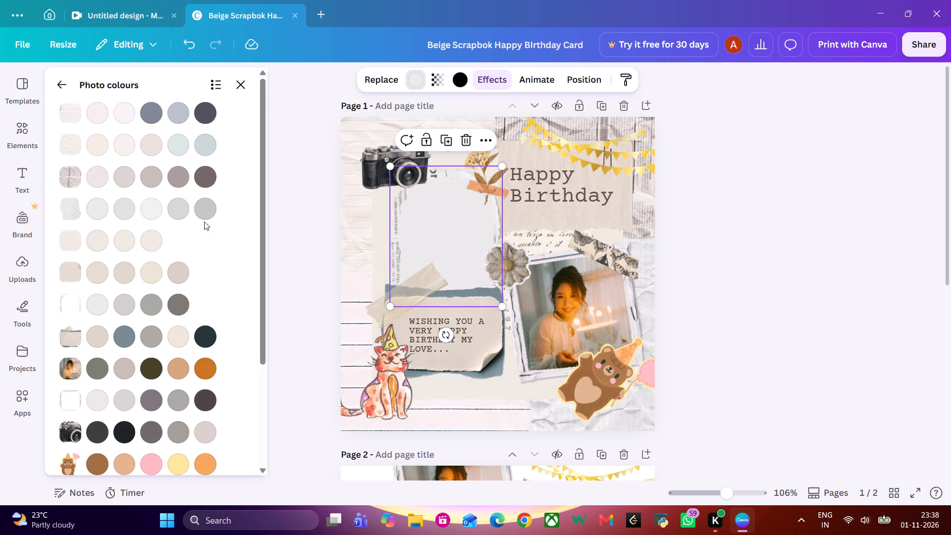
click(239, 82)
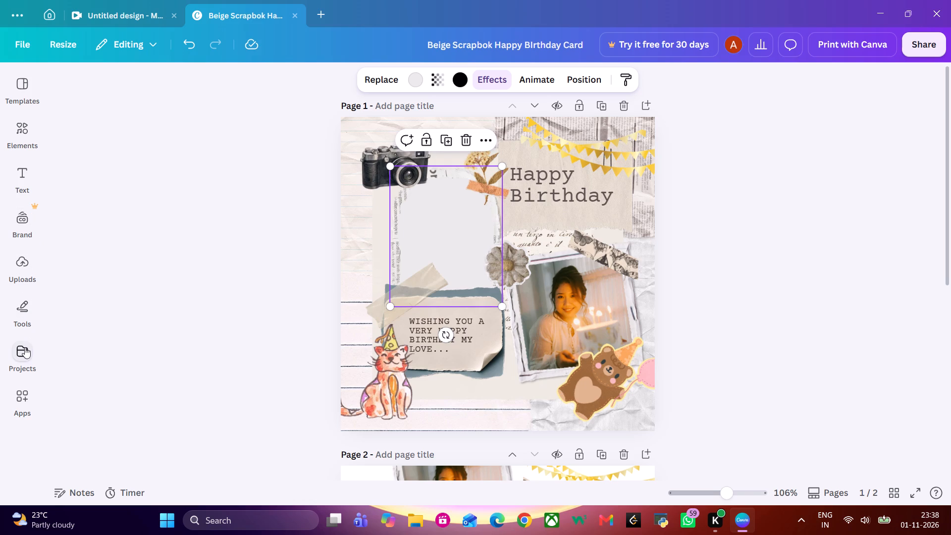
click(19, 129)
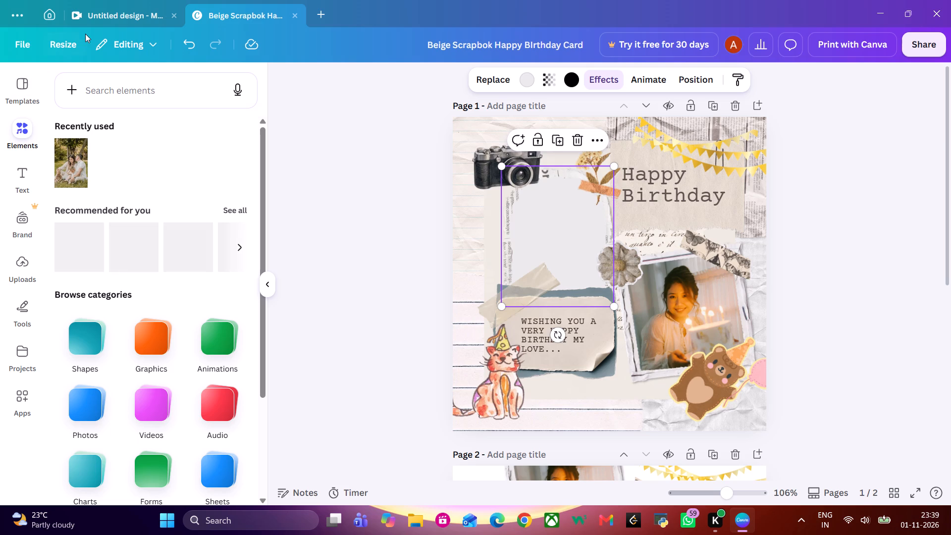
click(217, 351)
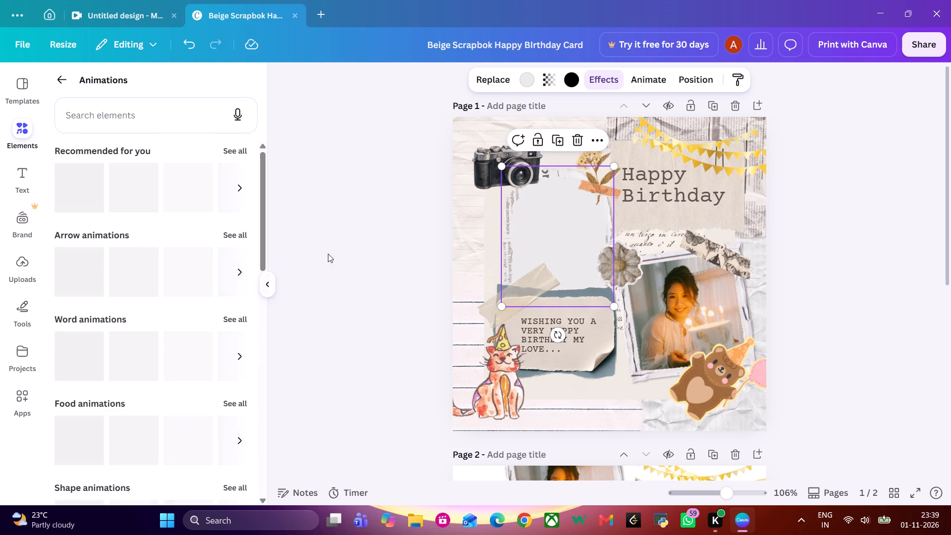
Browse the stock photos, uploads and projects for a replacement image for the empty photo frame on page 1.
click(538, 222)
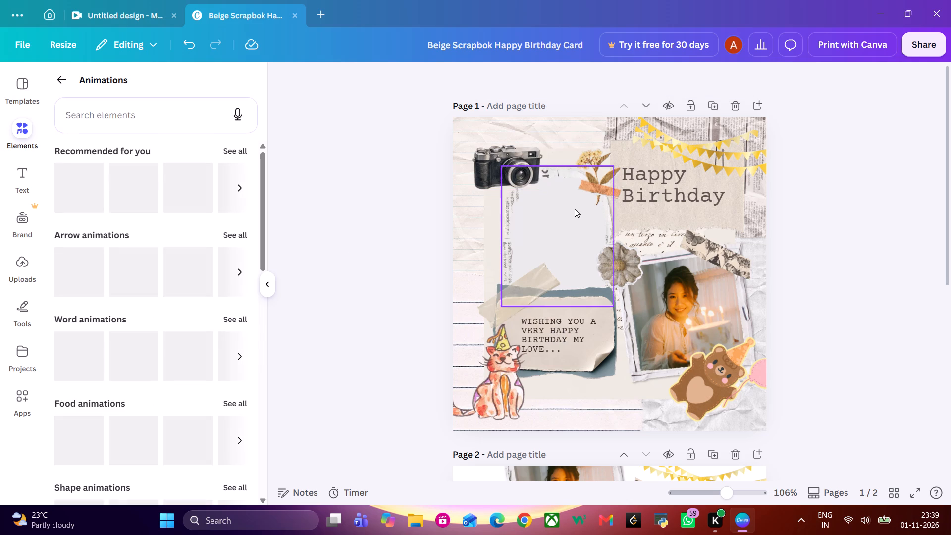
click(575, 209)
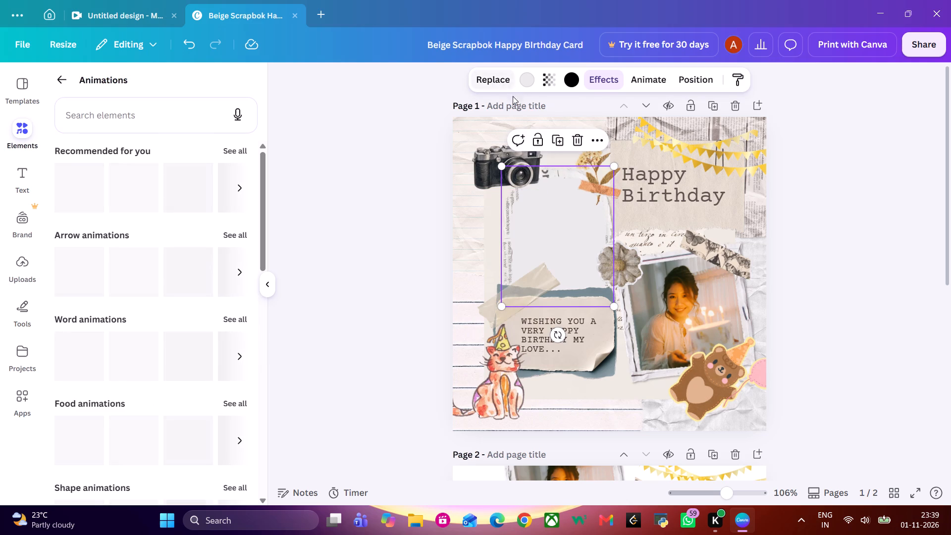
click(491, 80)
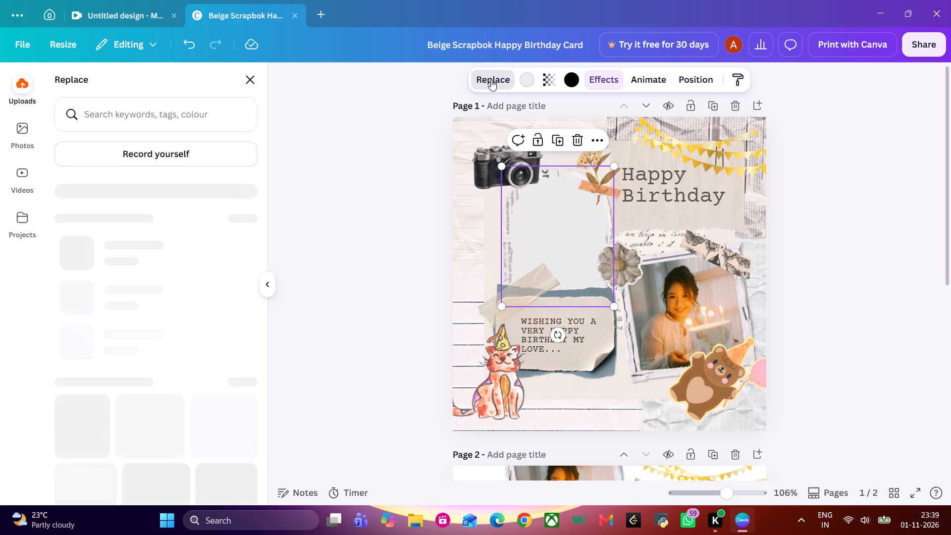
click(166, 158)
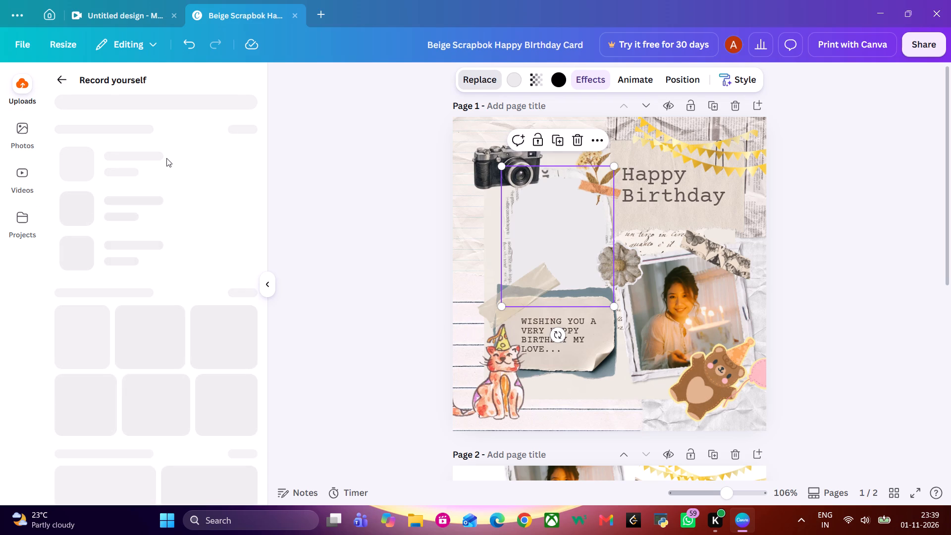
click(18, 128)
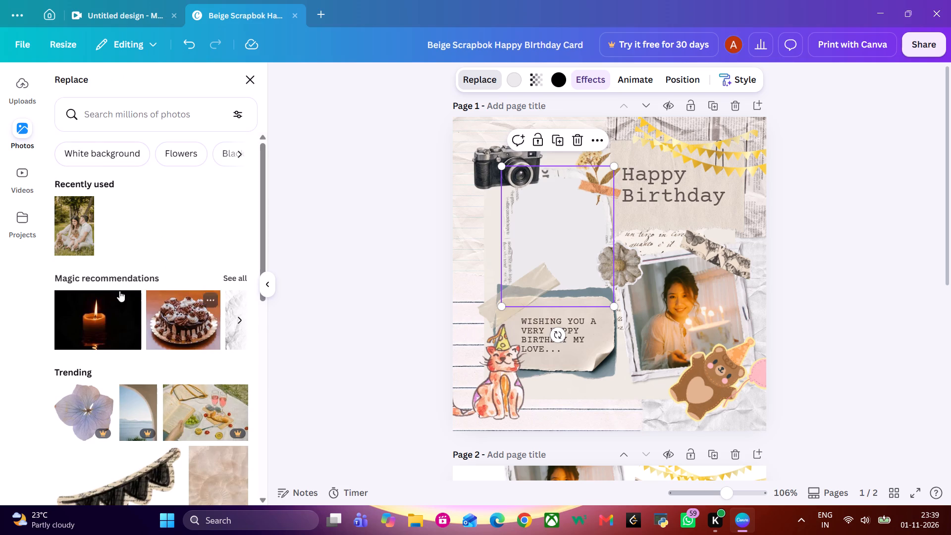
scroll(180, 329, down, 1)
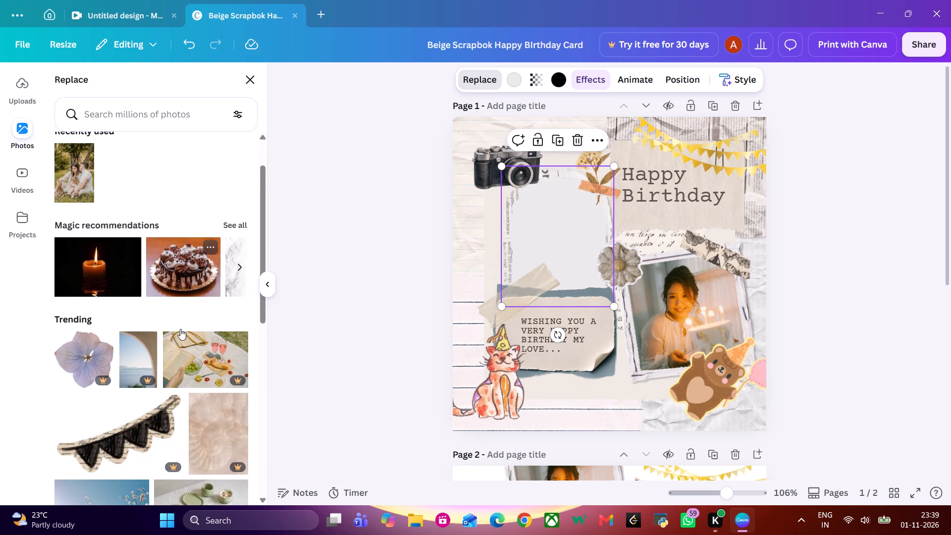
scroll(180, 329, down, 5)
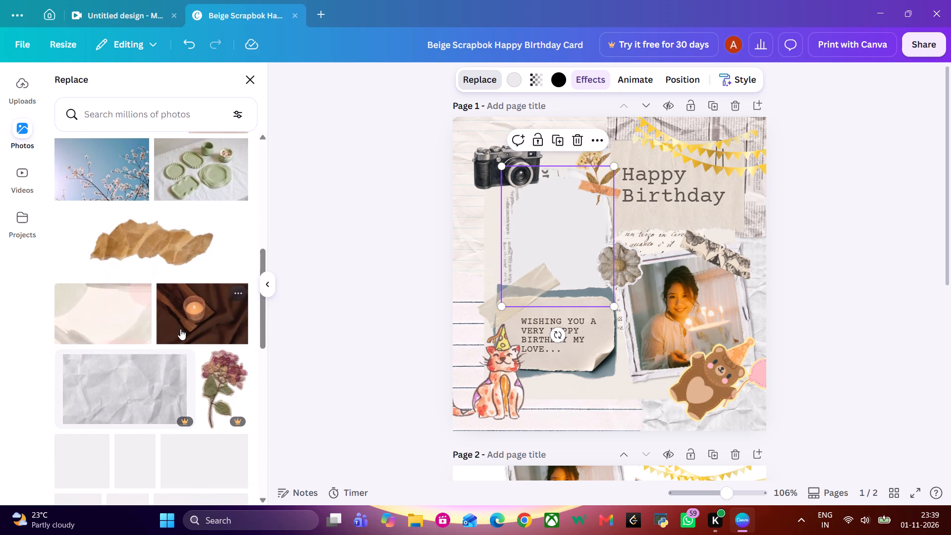
click(22, 95)
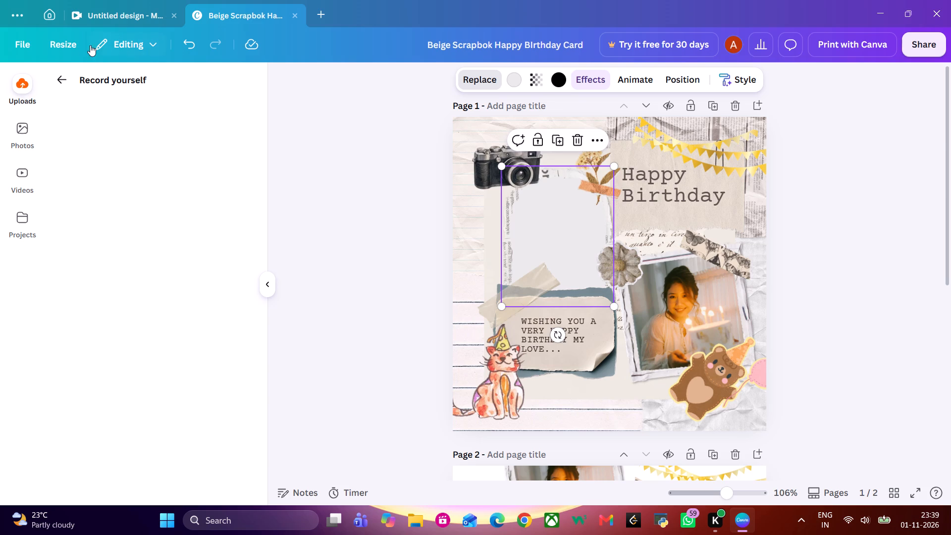
click(29, 222)
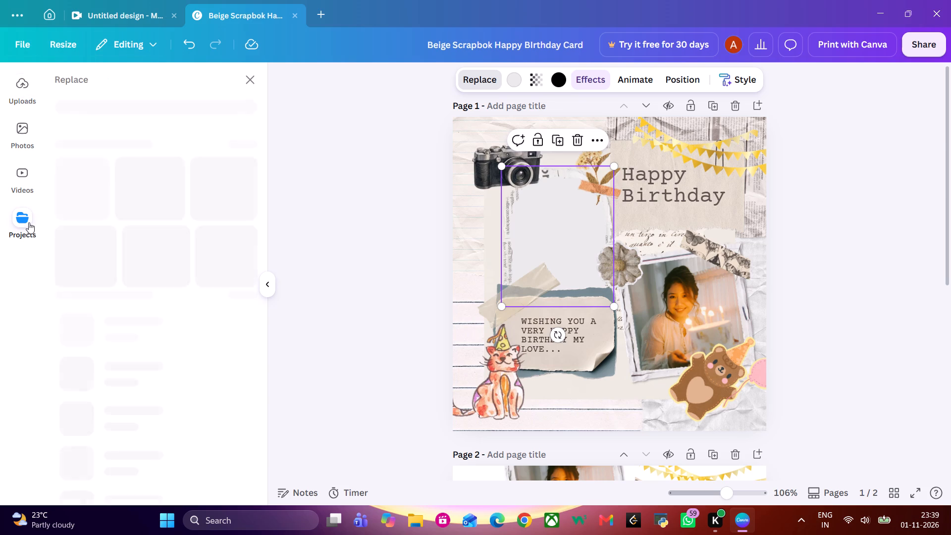
click(19, 88)
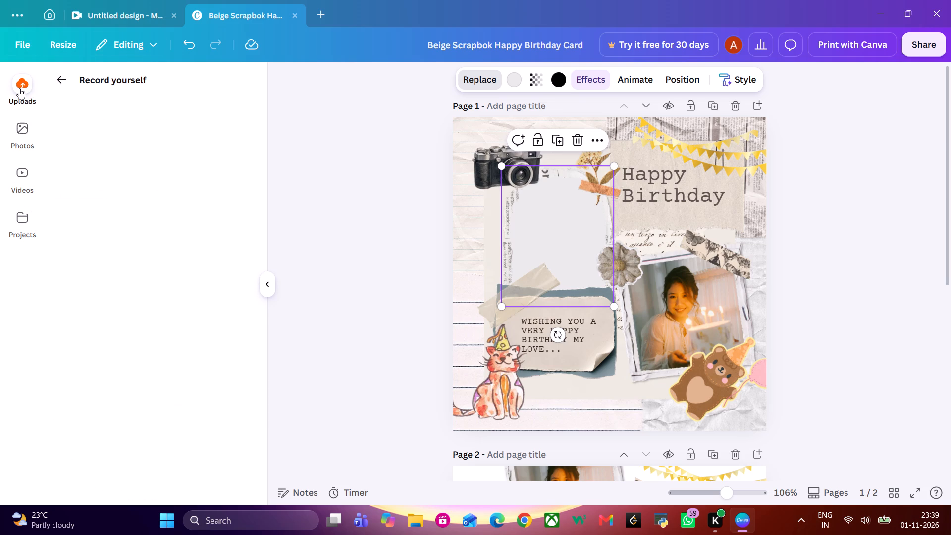
click(138, 109)
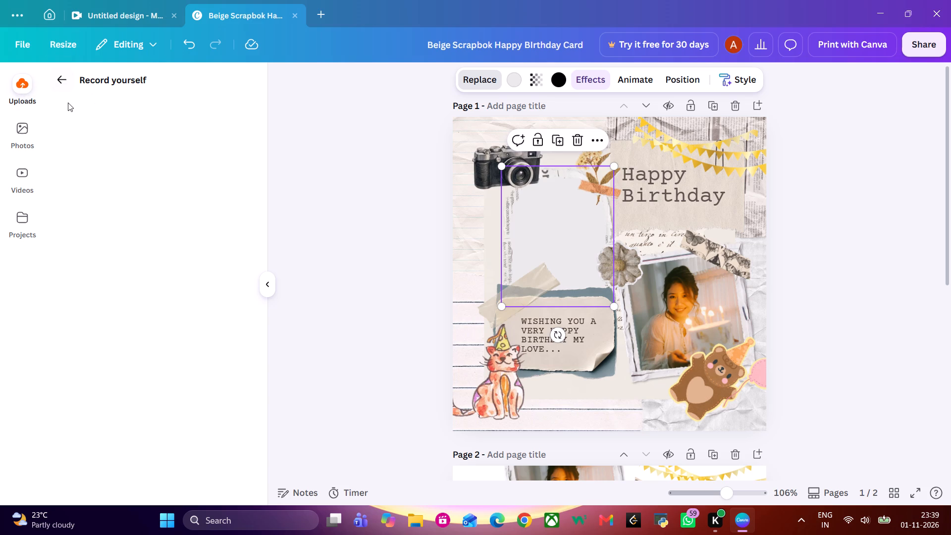
right_click(68, 103)
click(31, 39)
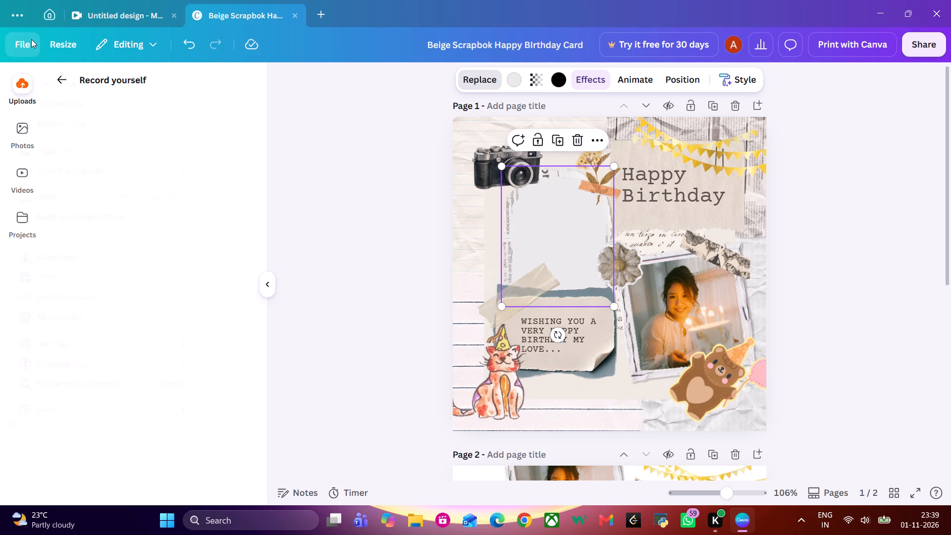
click(53, 161)
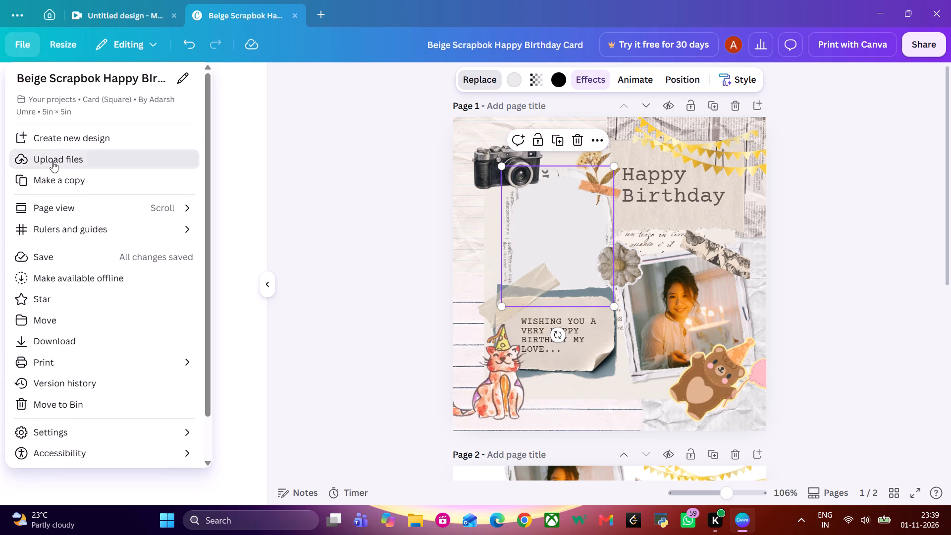
click(92, 215)
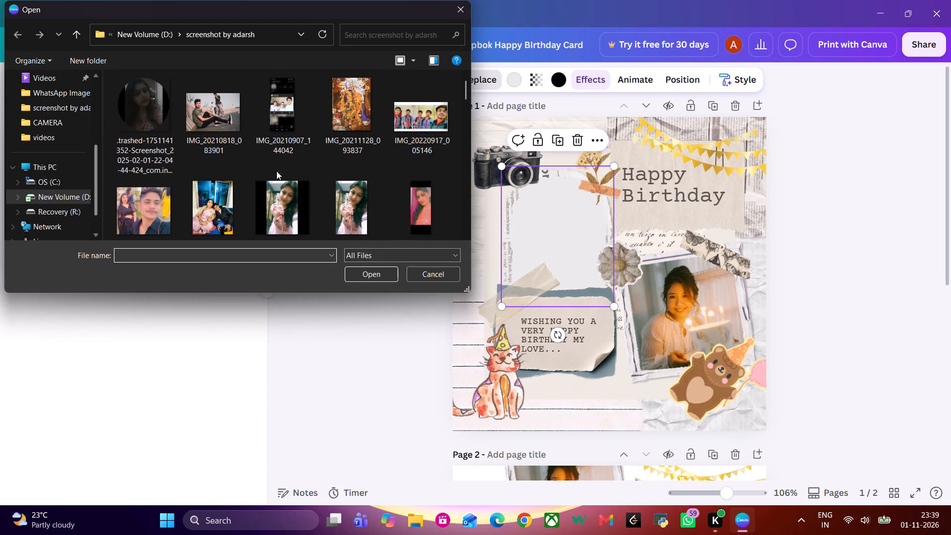
scroll(283, 159, down, 2)
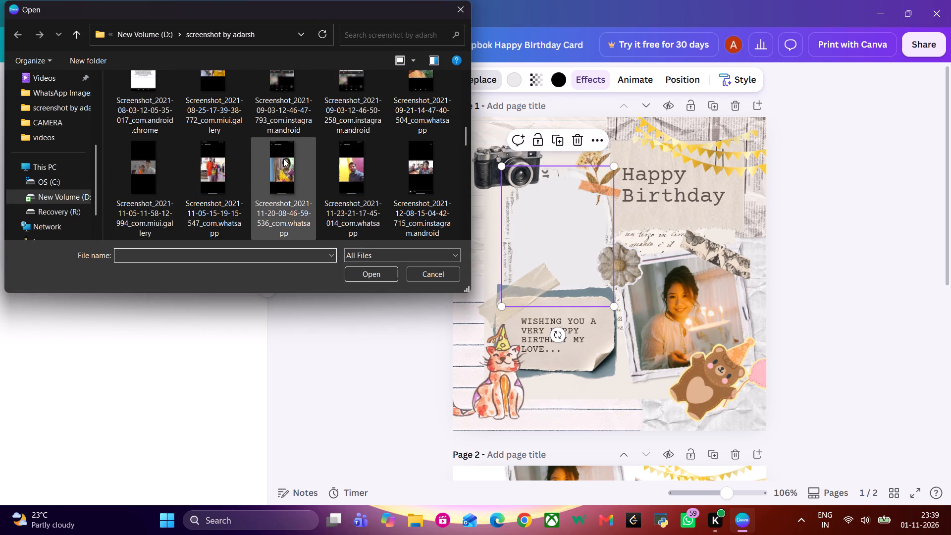
scroll(283, 159, down, 2)
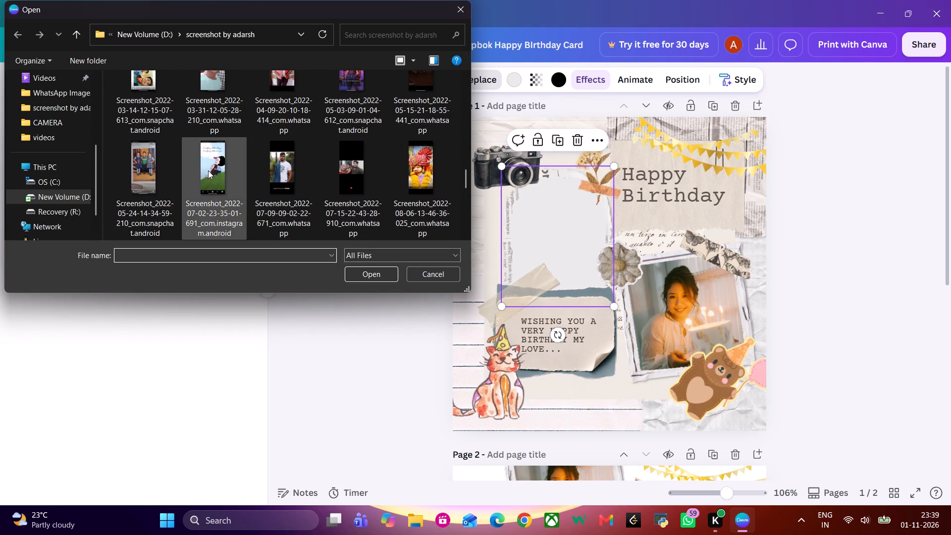
click(212, 166)
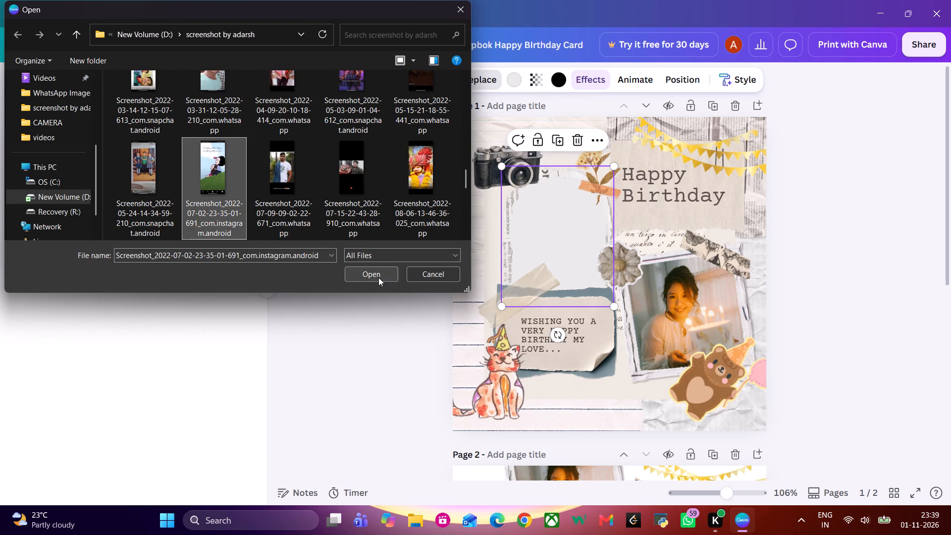
click(378, 277)
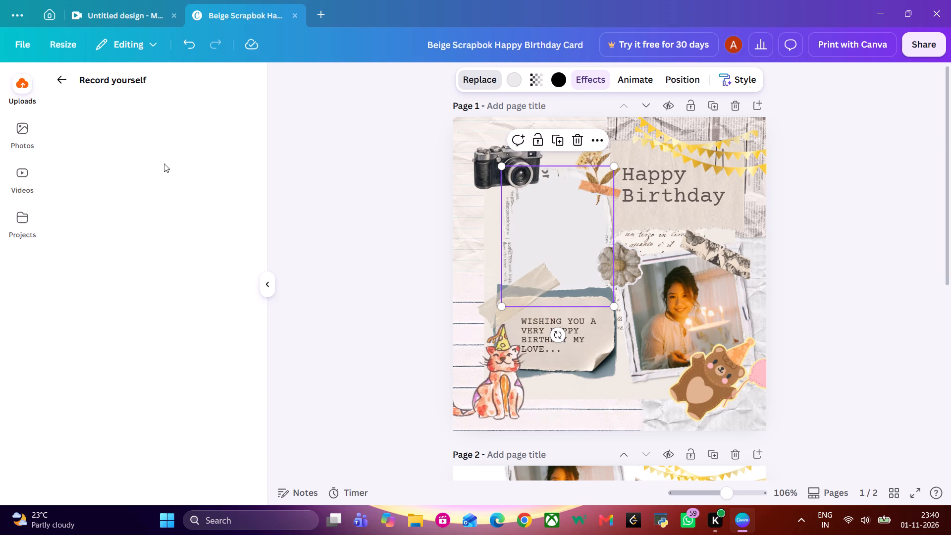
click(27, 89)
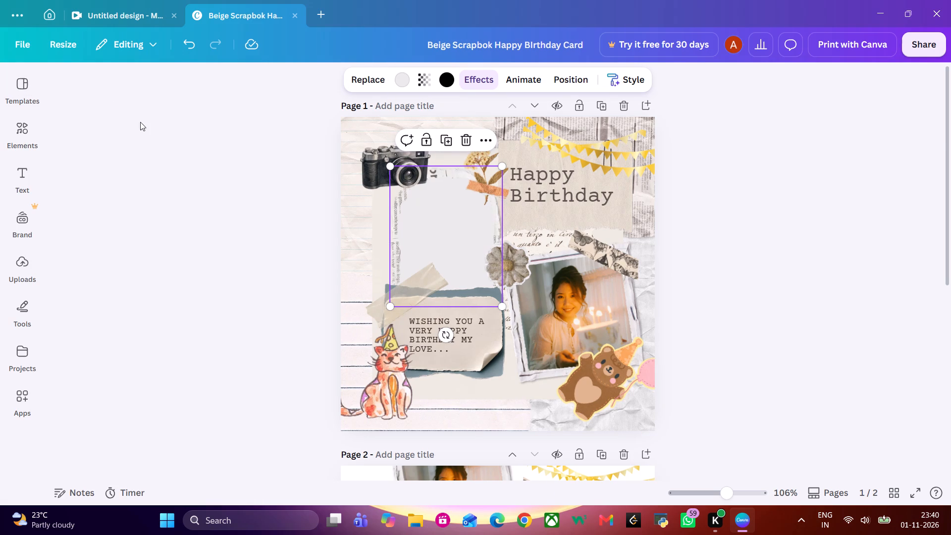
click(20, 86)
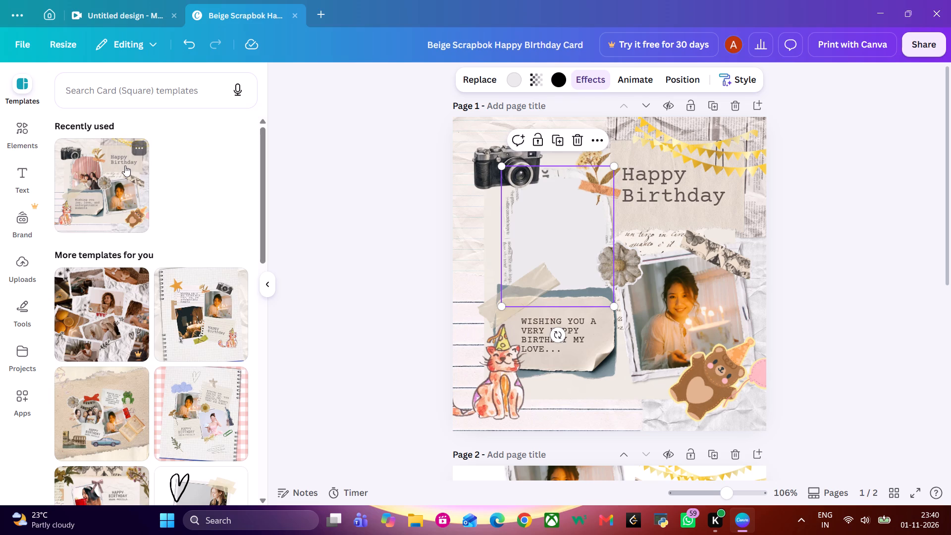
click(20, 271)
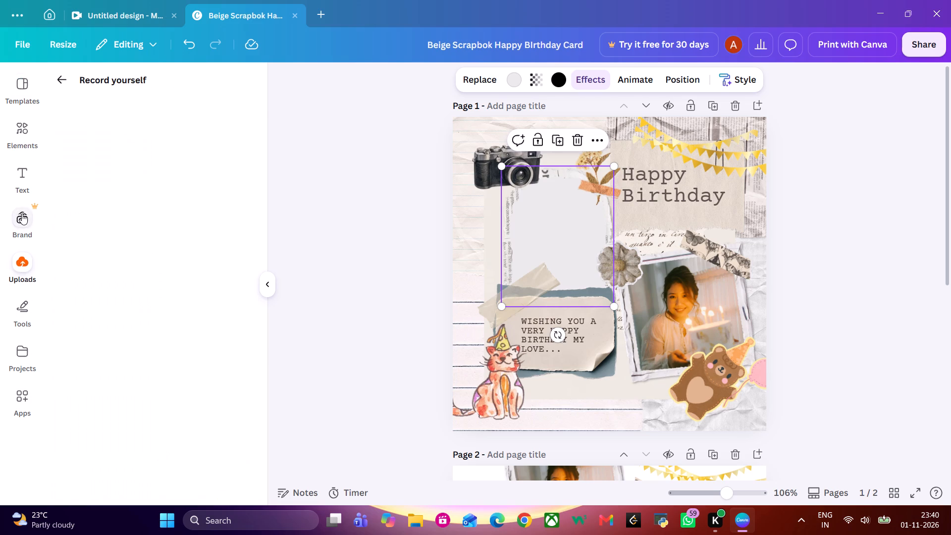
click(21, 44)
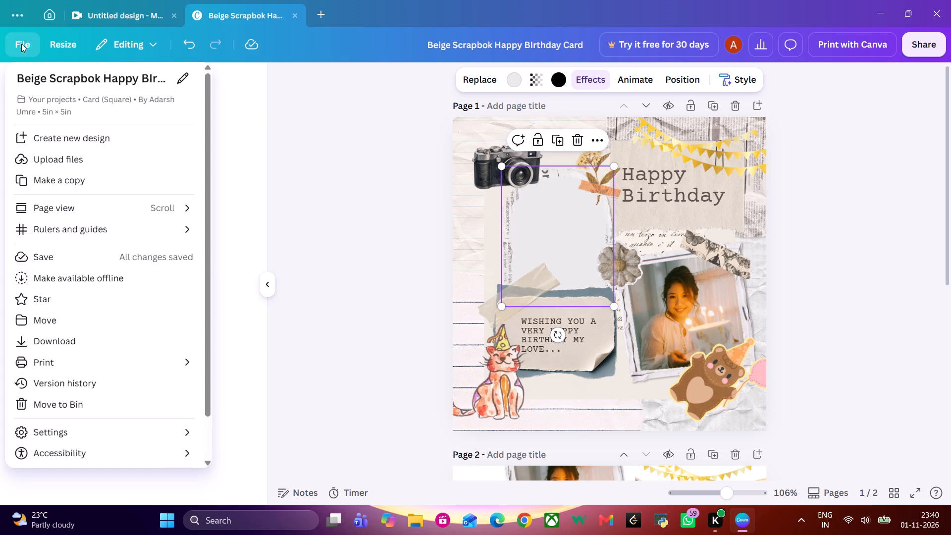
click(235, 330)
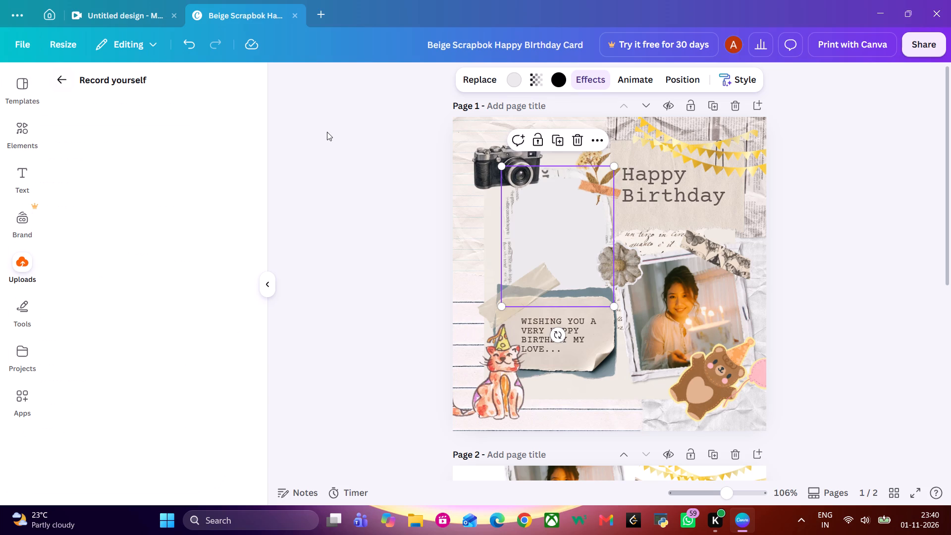
Browse the stock photos, projects, designs and folders for a replacement image for the empty arched photo frame on page 1.
click(495, 77)
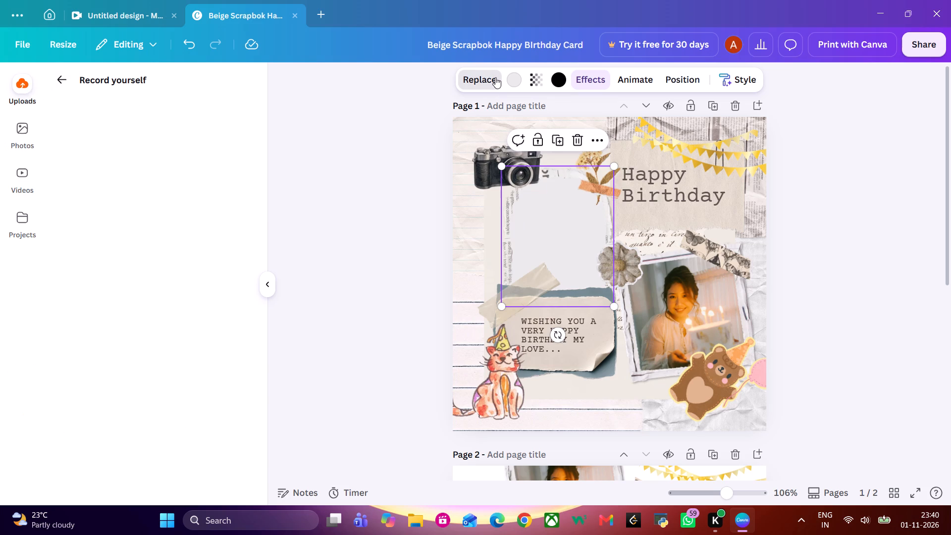
click(11, 147)
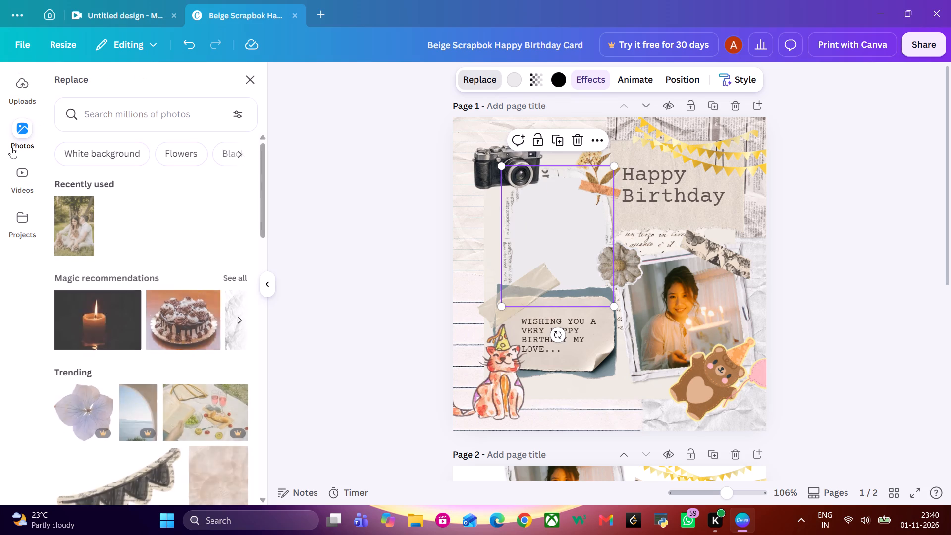
scroll(169, 312, down, 8)
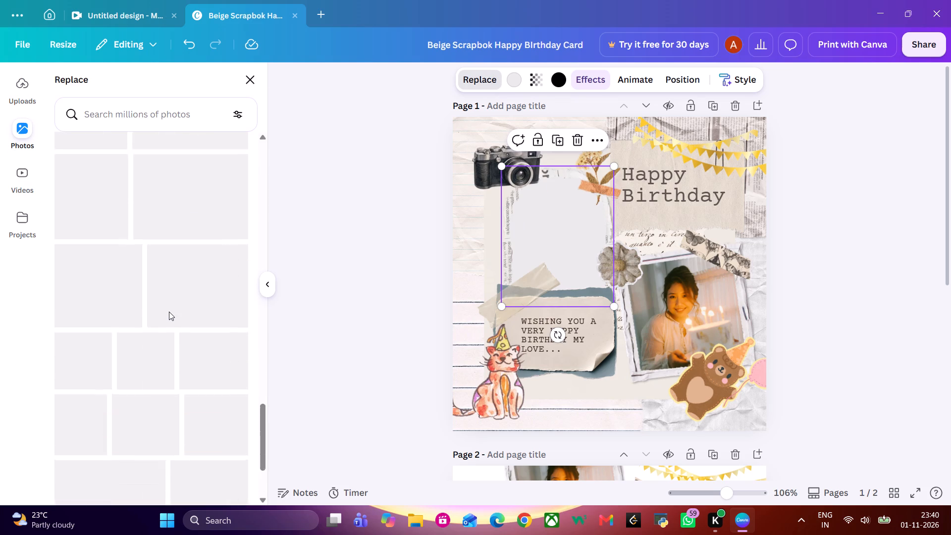
scroll(169, 312, up, 6)
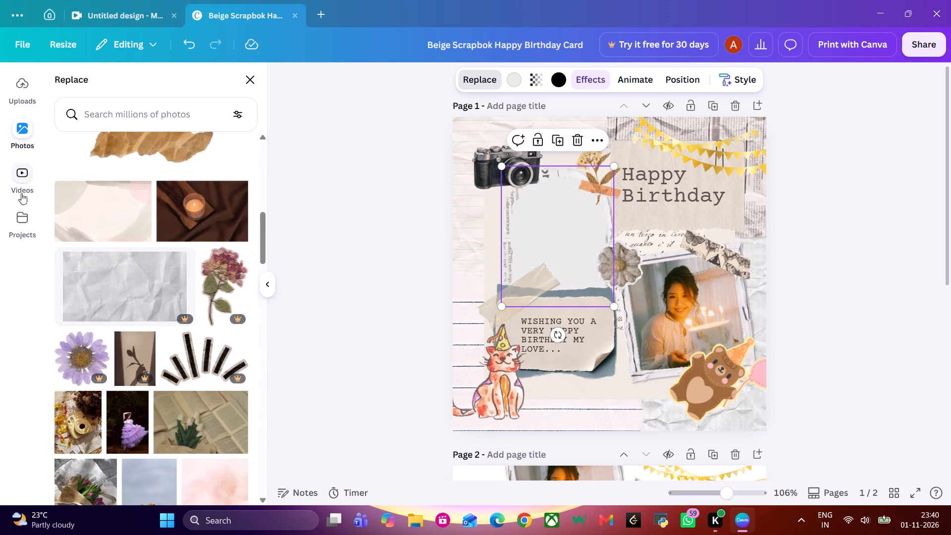
click(25, 219)
scroll(156, 331, down, 3)
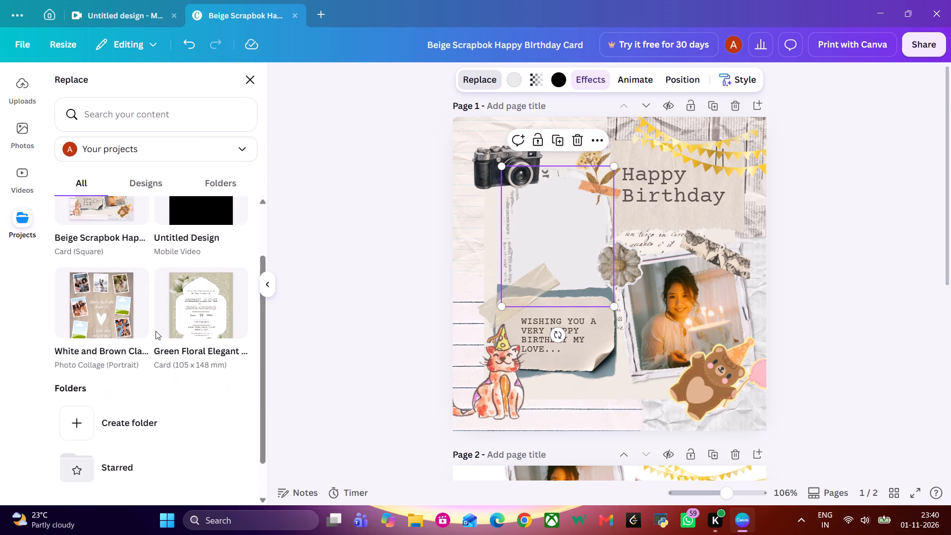
scroll(156, 331, up, 5)
click(139, 182)
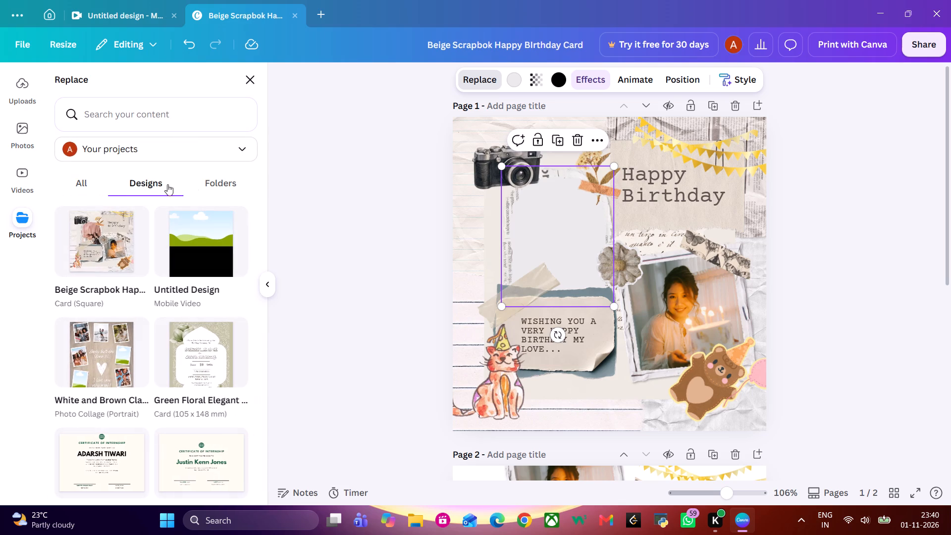
click(217, 183)
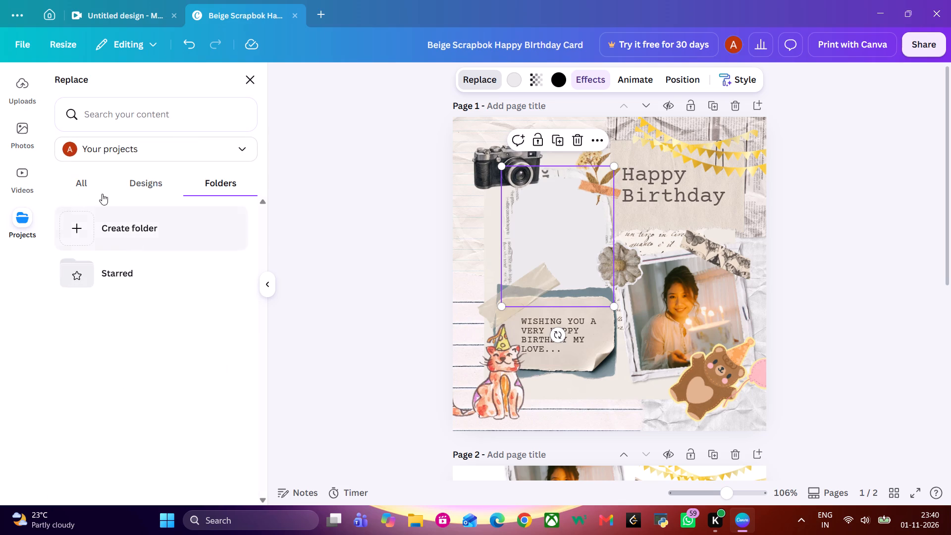
click(26, 140)
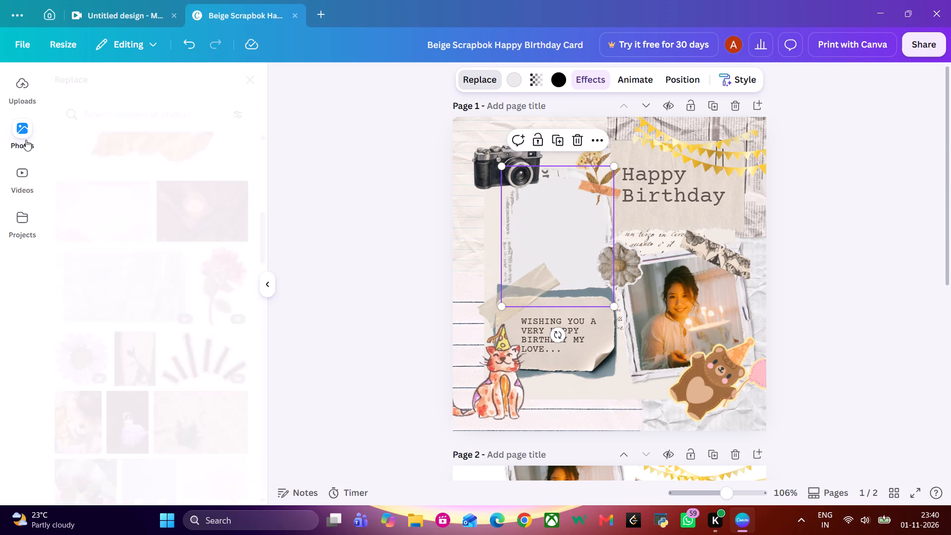
click(18, 82)
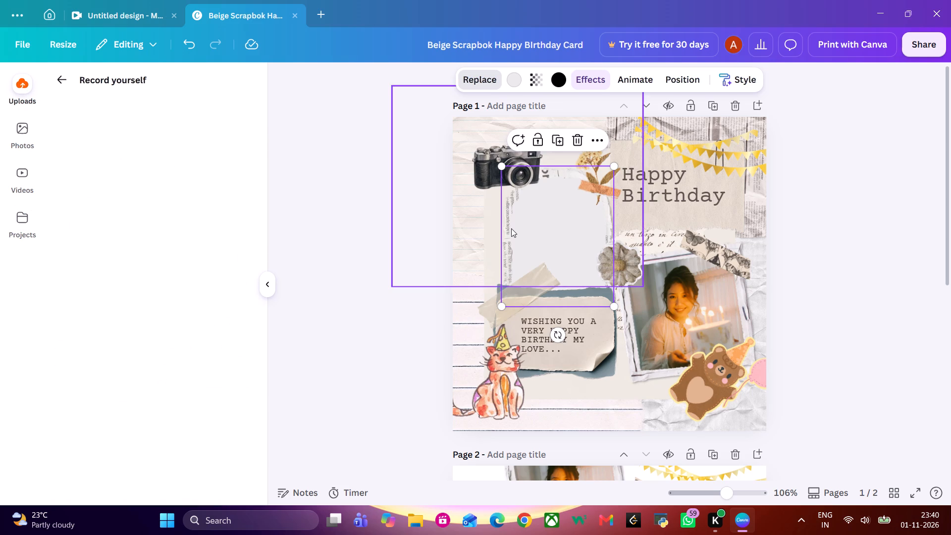
click(563, 214)
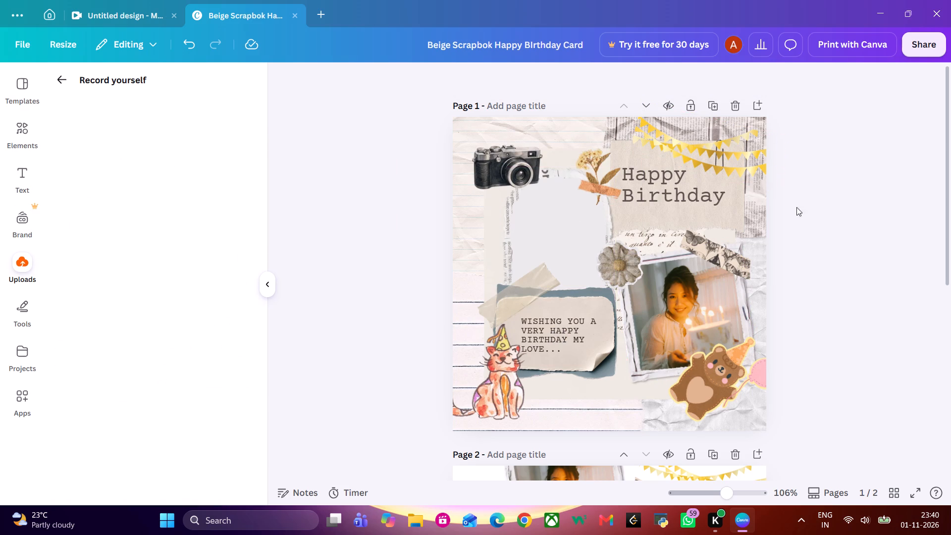
click(847, 241)
Place the uploaded cartoon couple image inside the empty arched photo frame on page 1 and shift the frame slightly towards the lined paper.
click(65, 77)
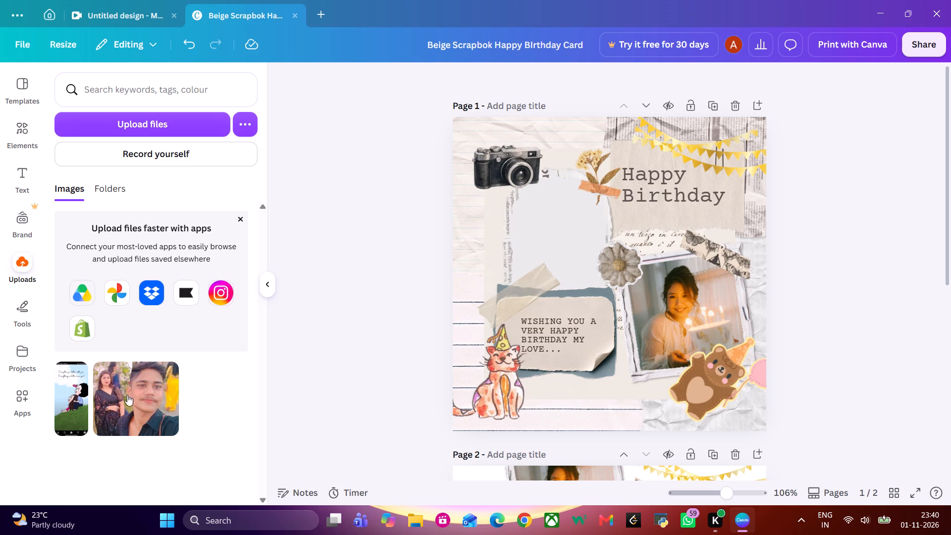
click(82, 393)
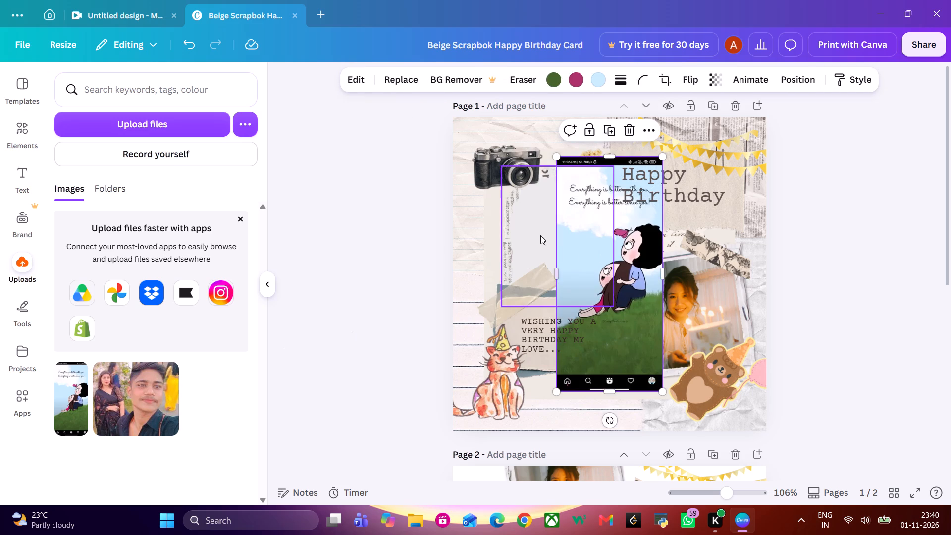
click(523, 230)
drag(603, 263, 577, 260)
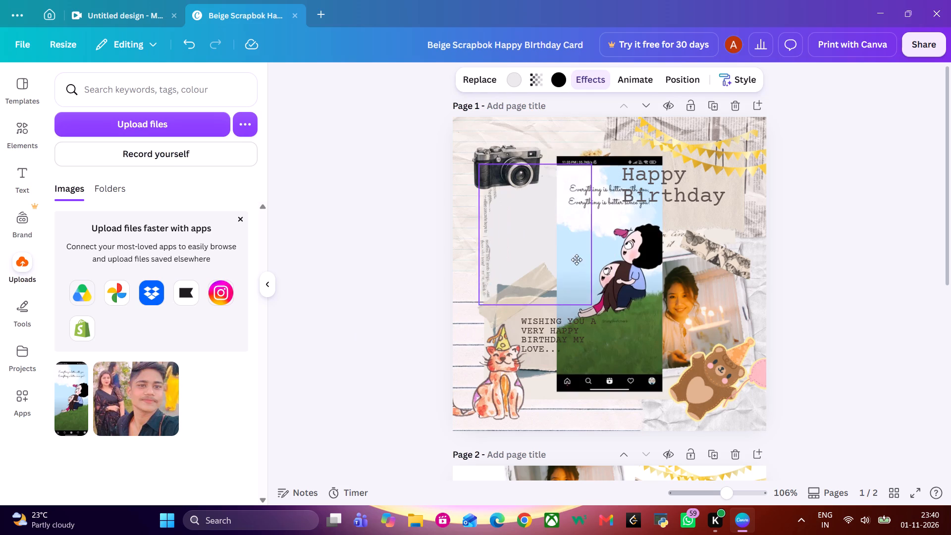
drag(577, 260, 595, 254)
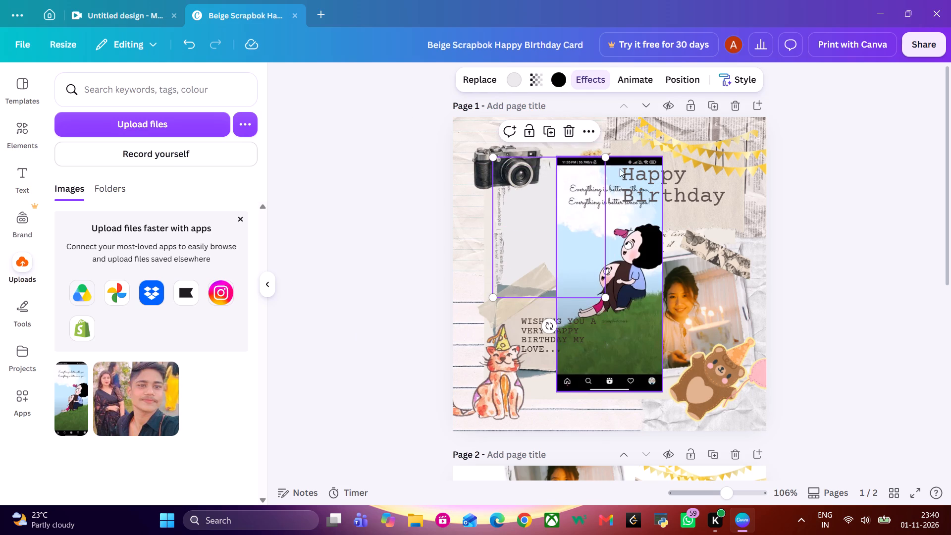
click(640, 196)
drag(638, 255, 605, 262)
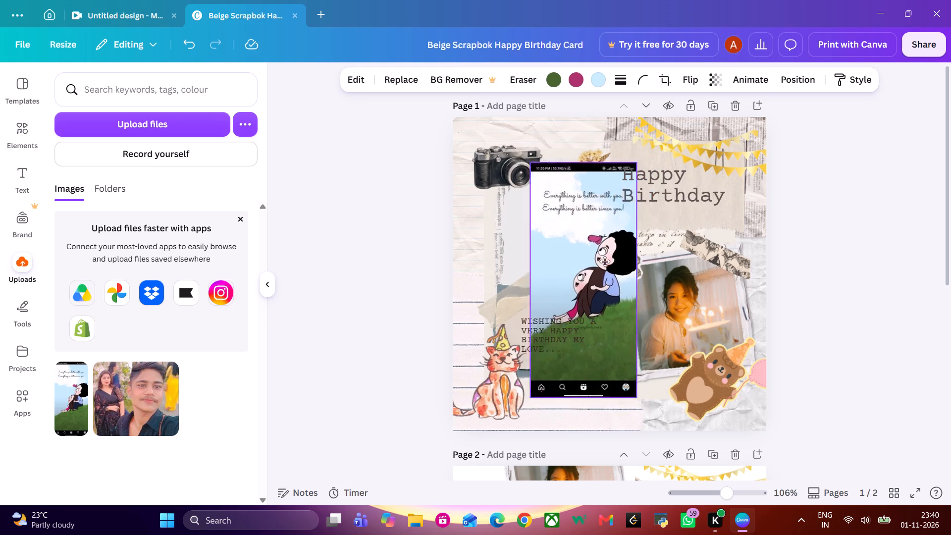
drag(605, 262, 567, 259)
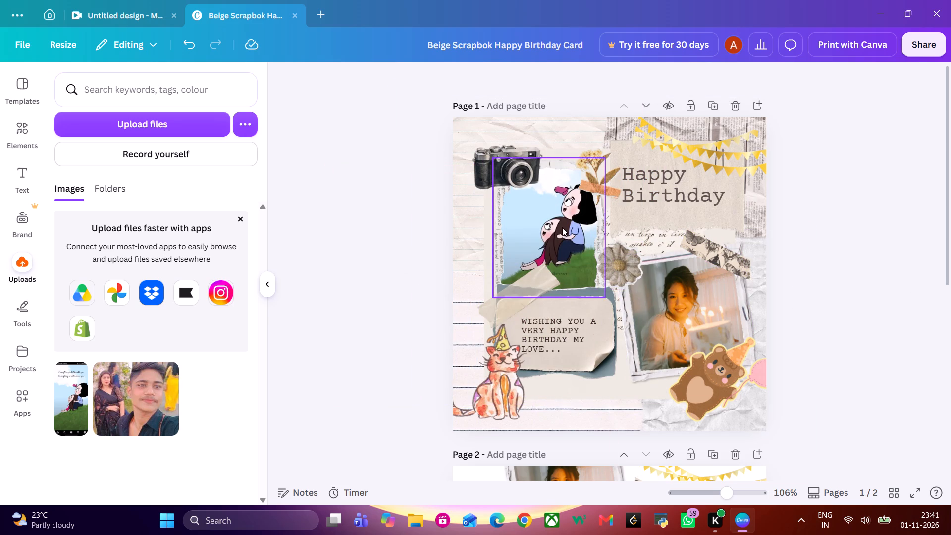
drag(562, 227, 560, 232)
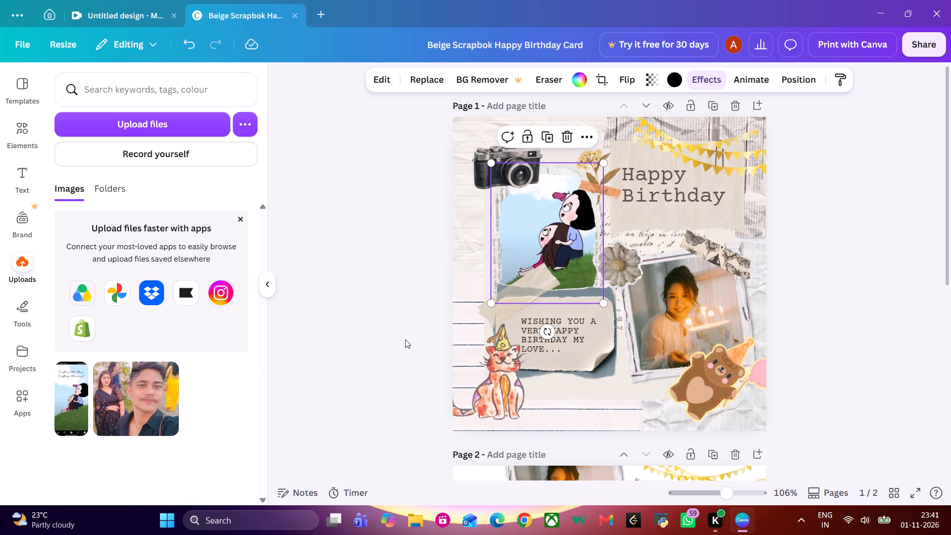
click(683, 319)
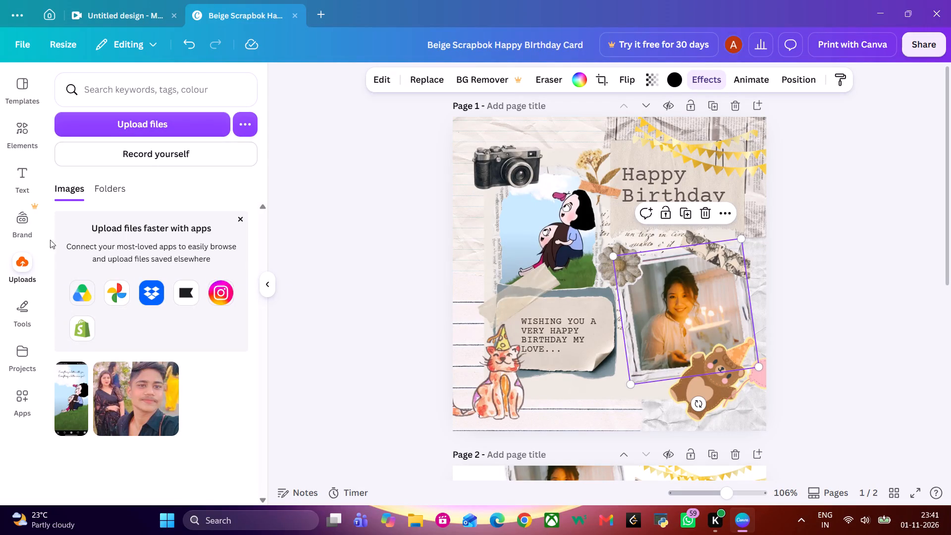
click(17, 271)
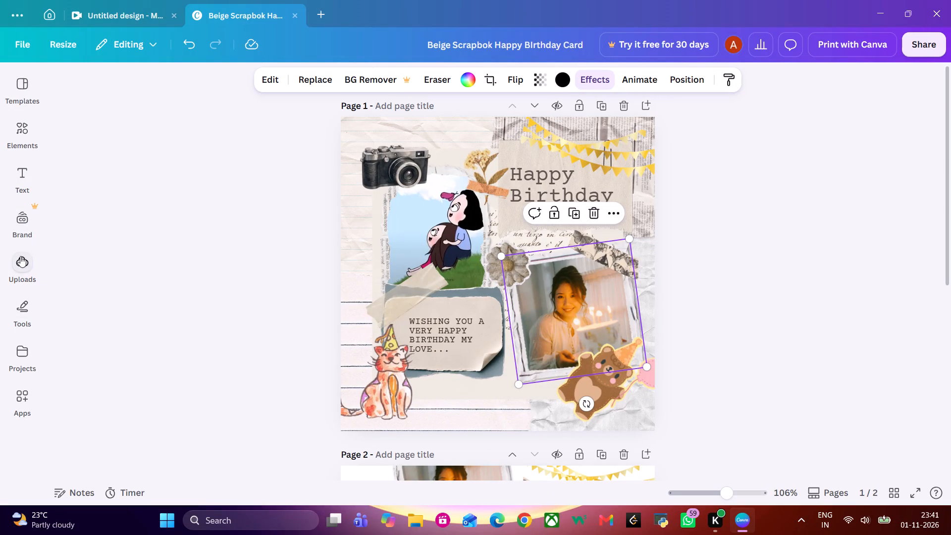
click(21, 262)
click(21, 262)
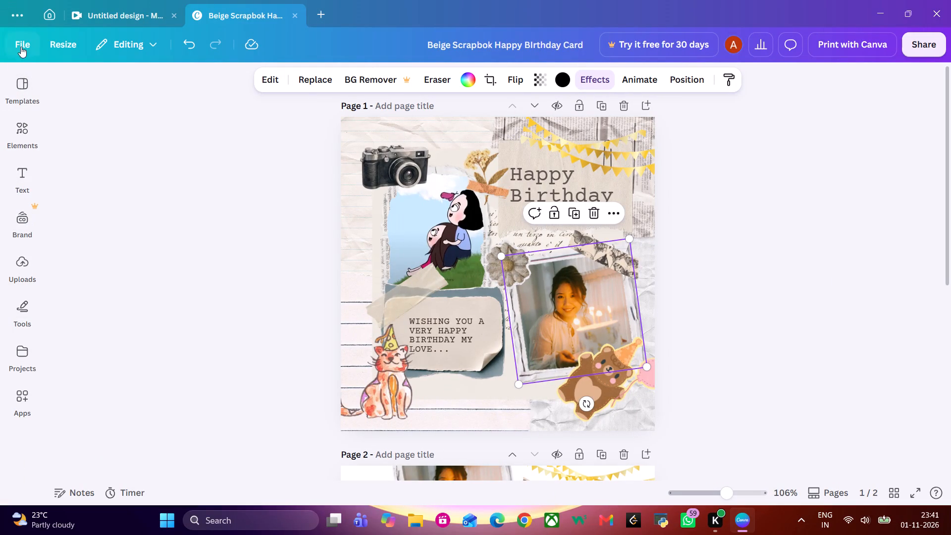
click(21, 47)
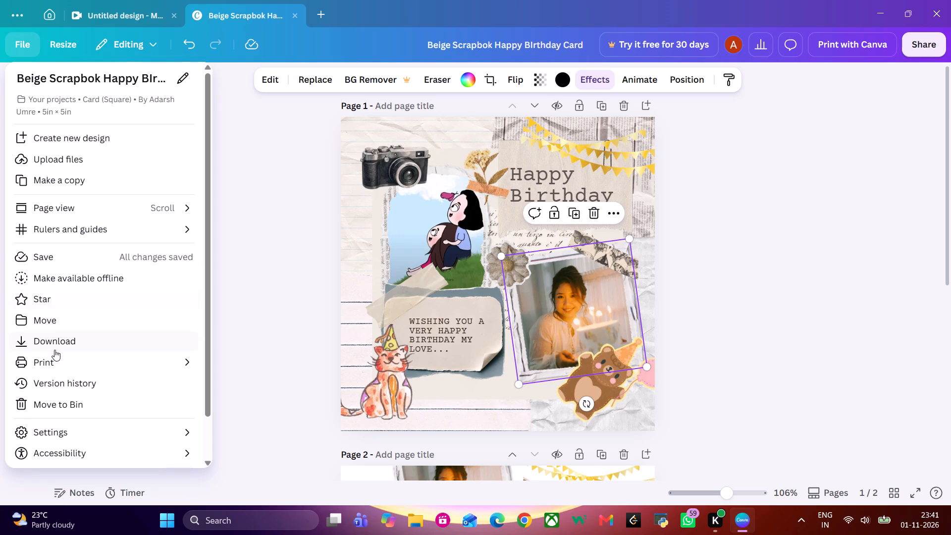
click(52, 160)
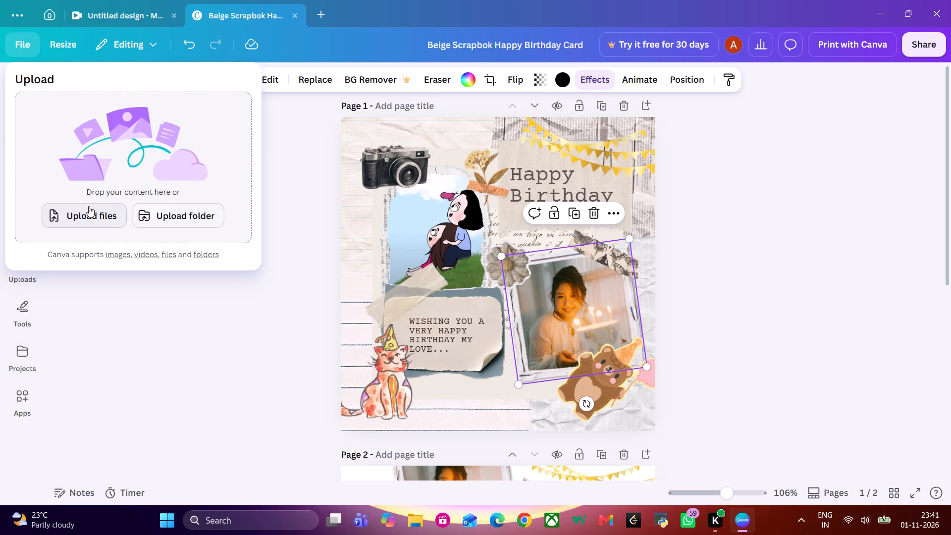
click(89, 206)
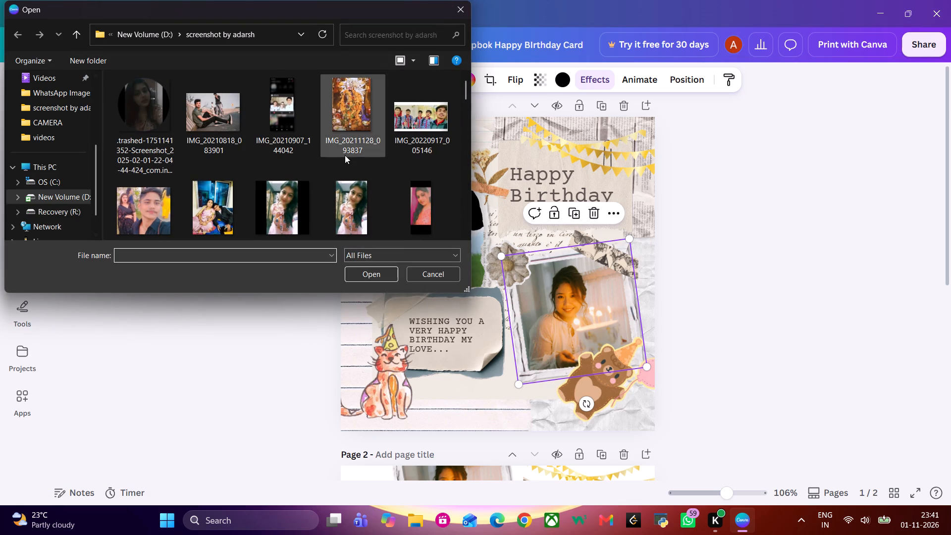
scroll(345, 155, down, 3)
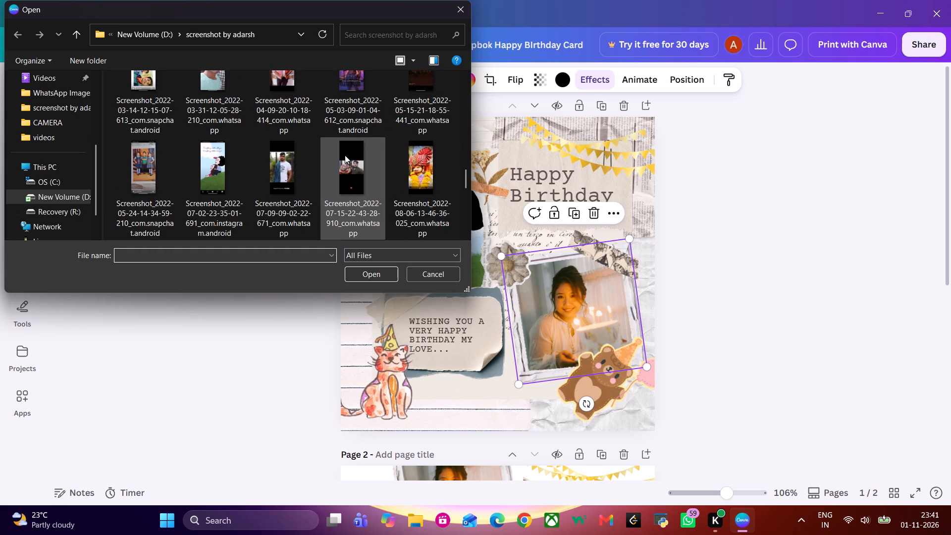
scroll(345, 155, down, 1)
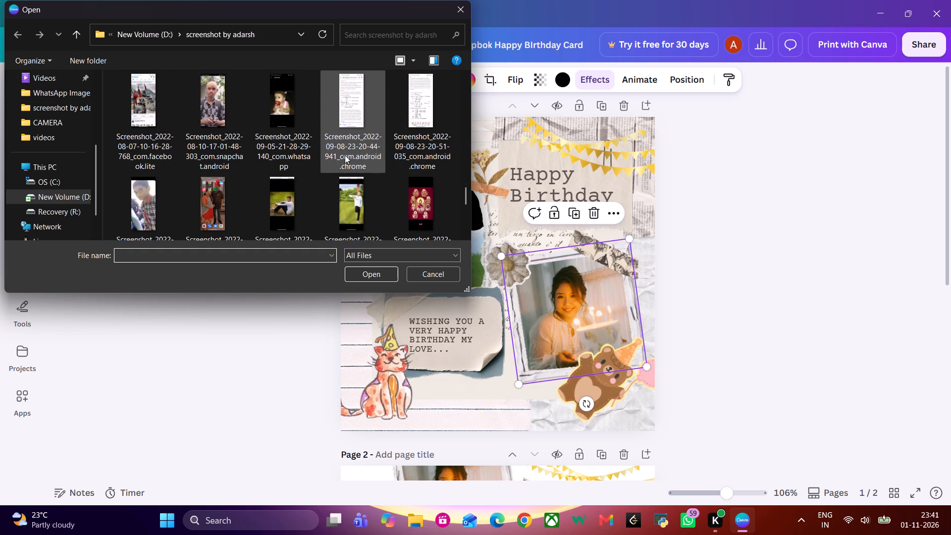
scroll(345, 155, up, 2)
scroll(345, 155, down, 1)
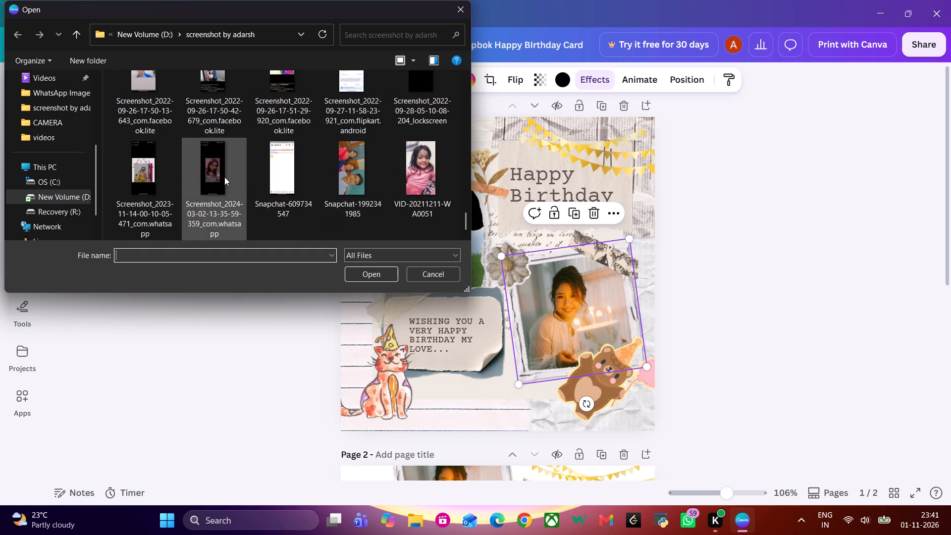
click(150, 175)
click(380, 270)
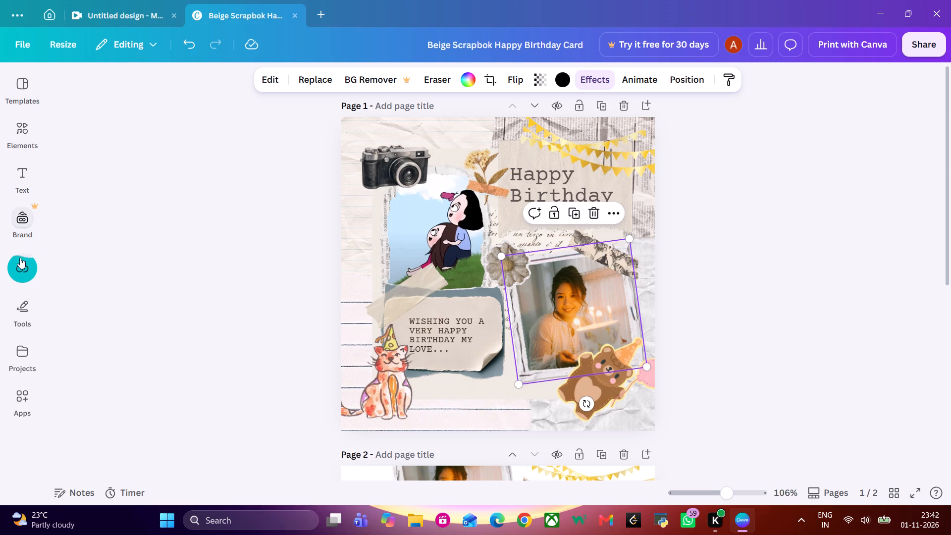
Replace the candle-lit cake photo in page 1's tilted frame with the newly uploaded butterfly-bordered selfie and nudge the frame slightly upward.
click(18, 260)
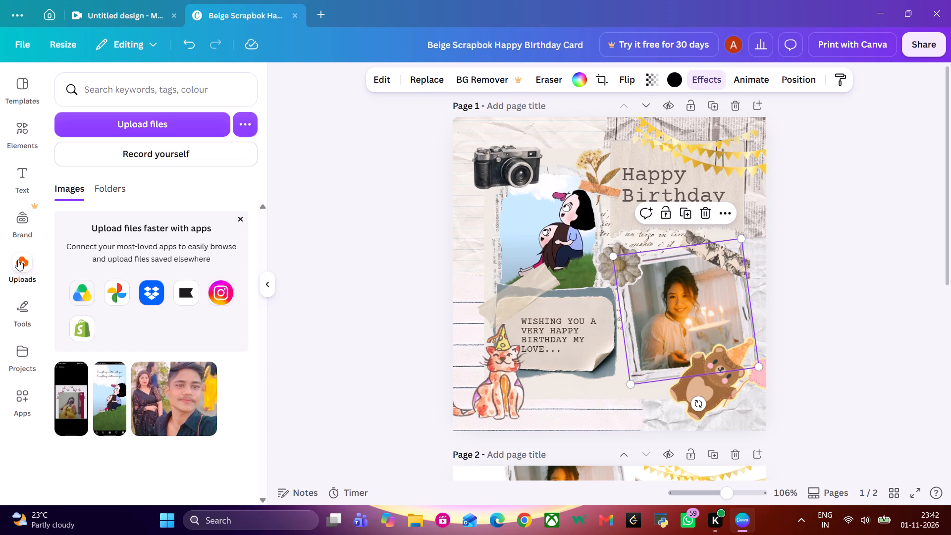
click(74, 392)
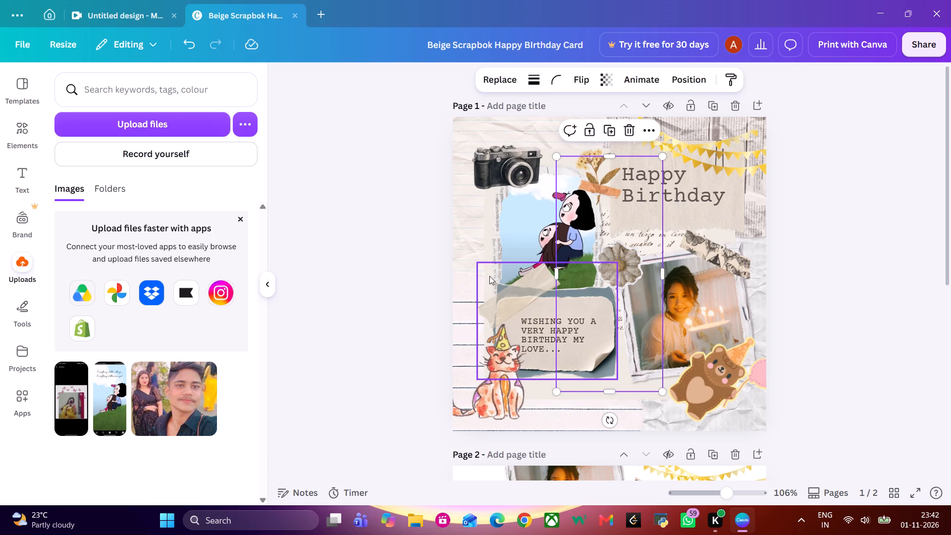
drag(602, 265, 733, 313)
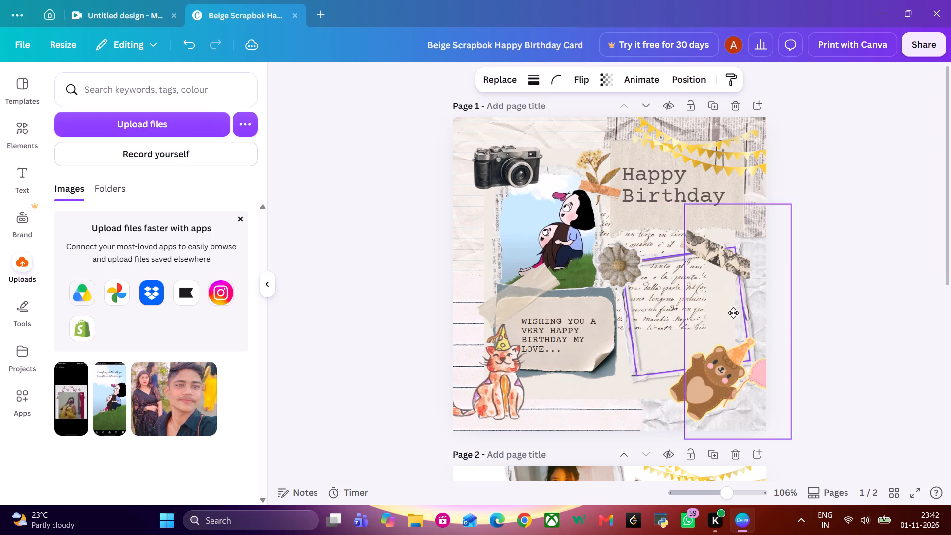
drag(733, 313, 678, 307)
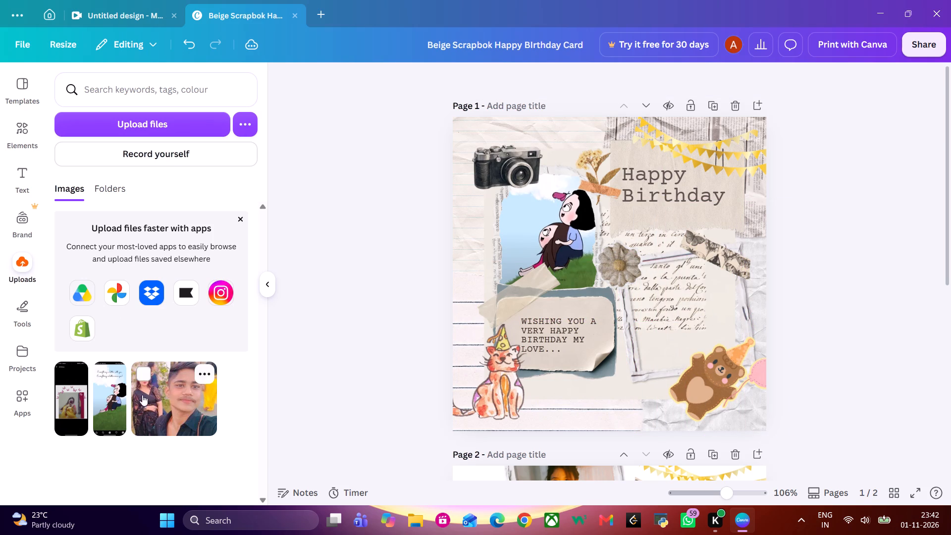
click(674, 314)
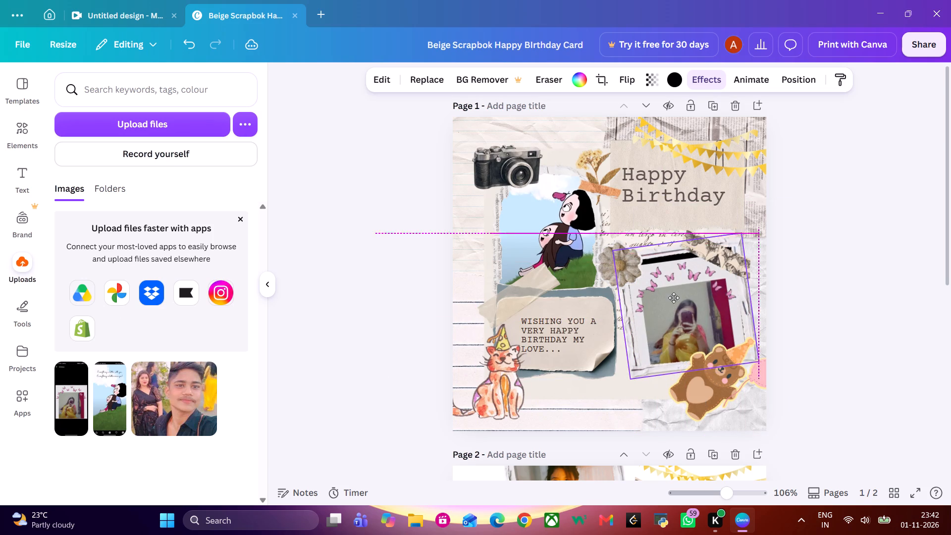
click(696, 308)
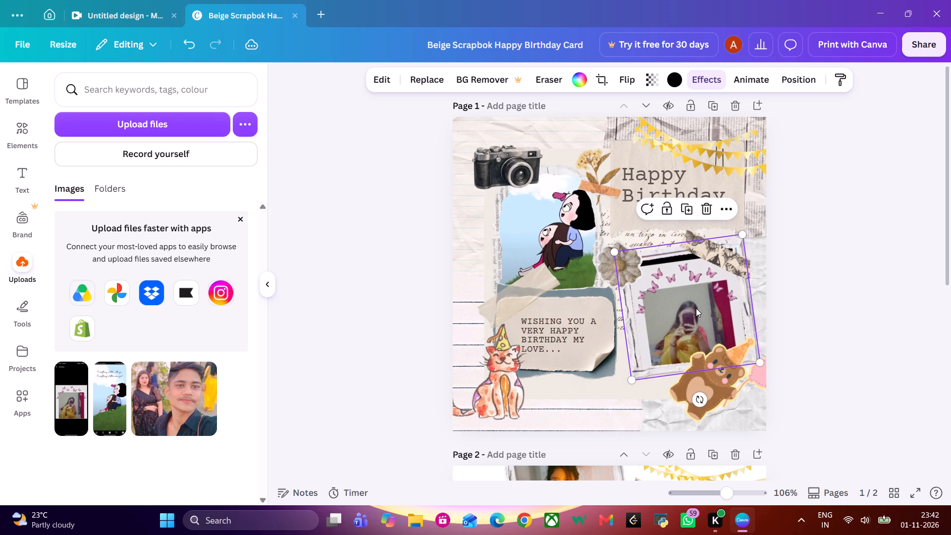
click(696, 308)
Hide the uploaded files area to clear the workspace and save the birthday card design.
click(858, 302)
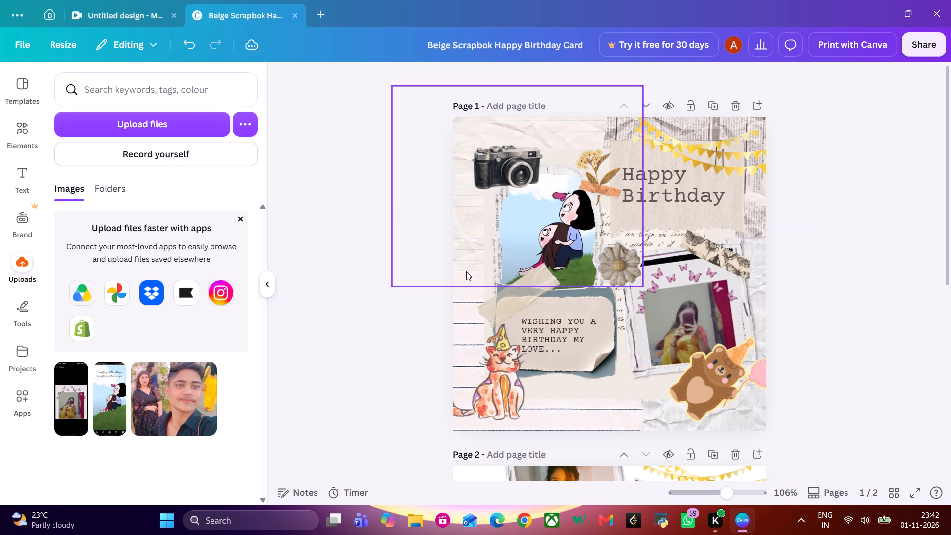
click(26, 47)
click(422, 200)
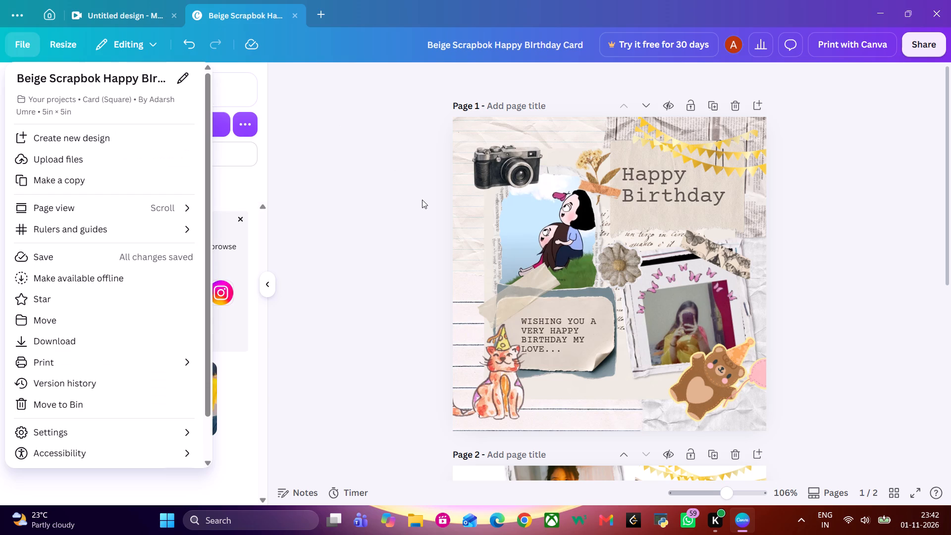
click(266, 278)
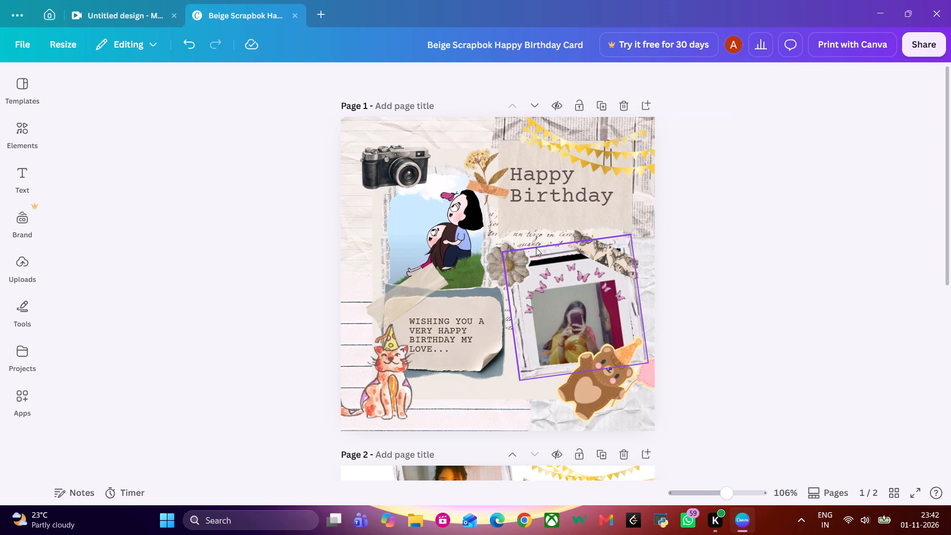
key(ctrl+s)
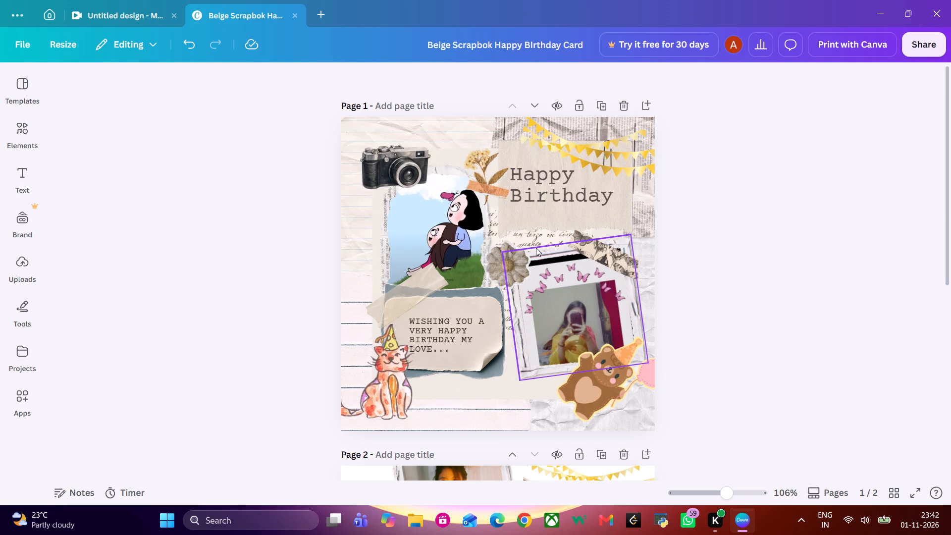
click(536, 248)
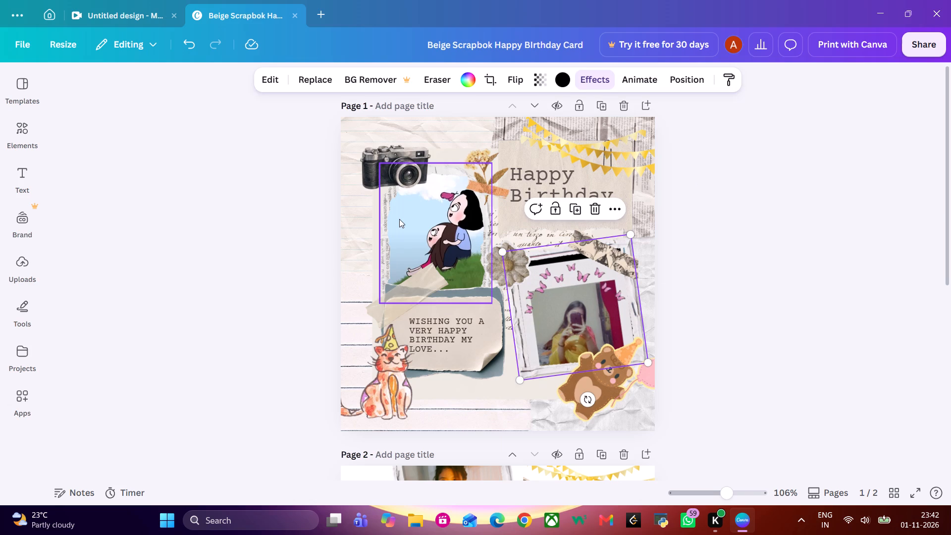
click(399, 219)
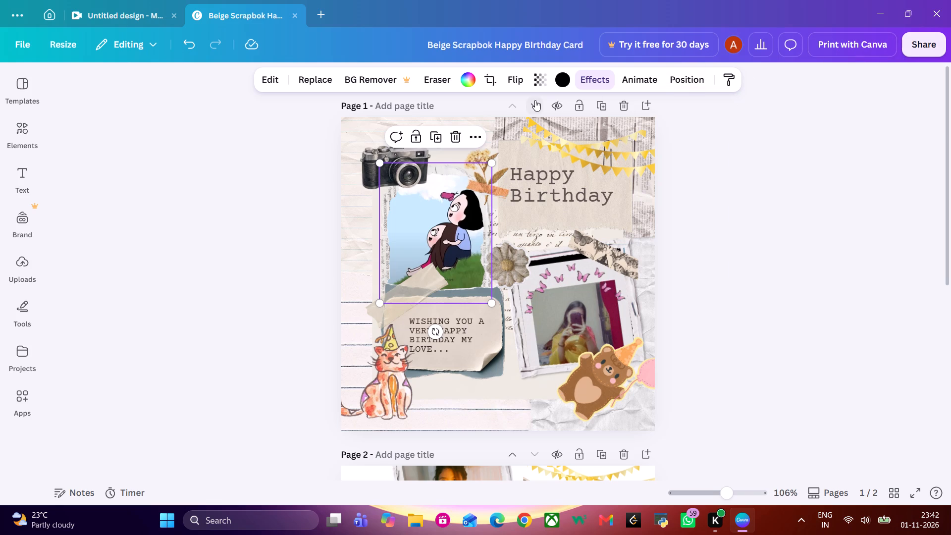
Download all pages of the birthday card design with PNG as the file type.
click(26, 47)
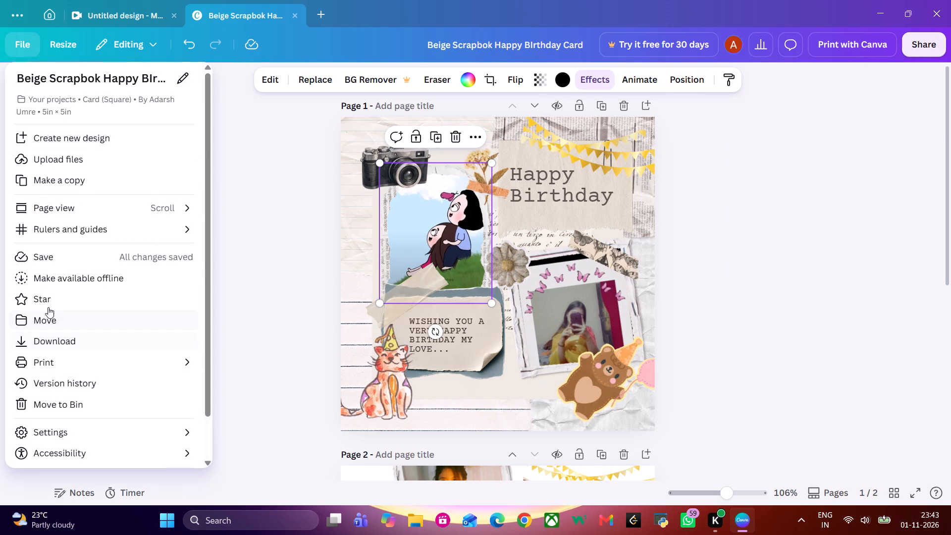
click(42, 344)
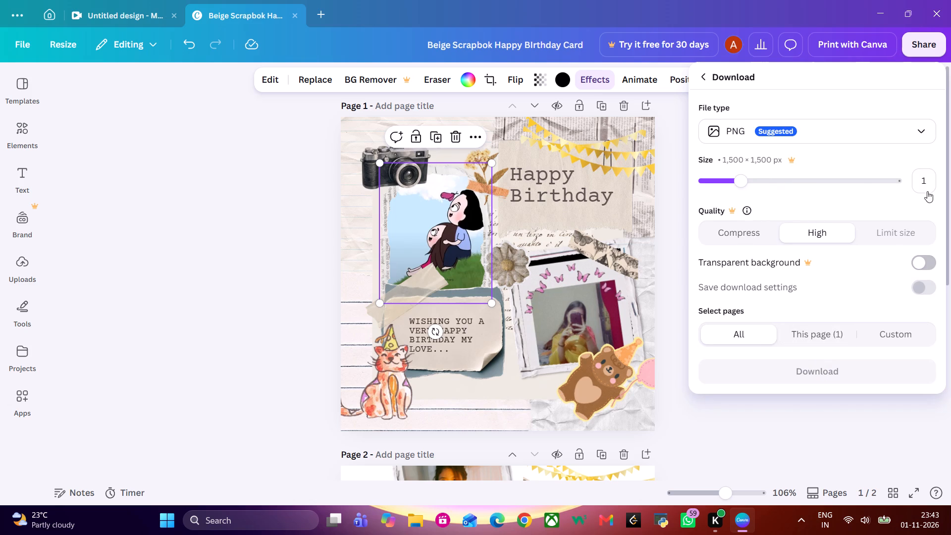
click(910, 131)
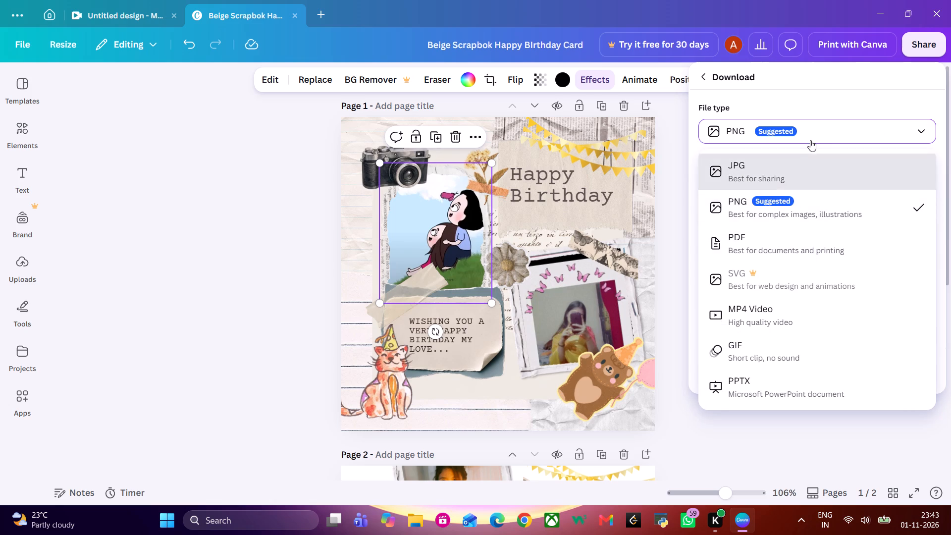
click(771, 208)
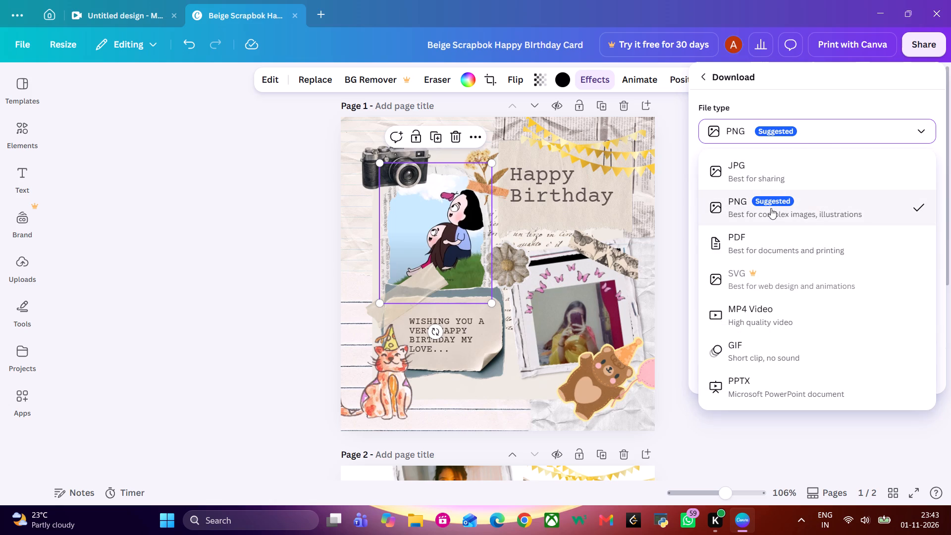
click(786, 368)
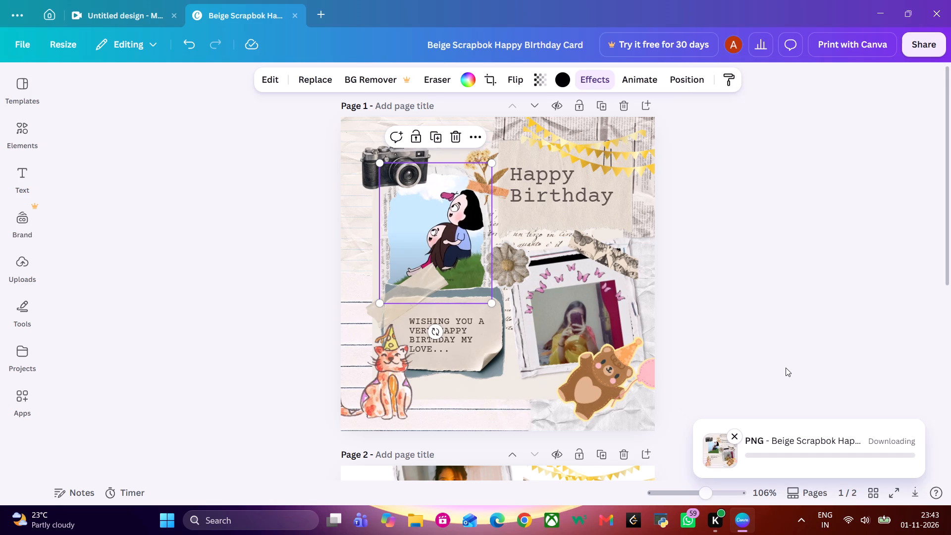
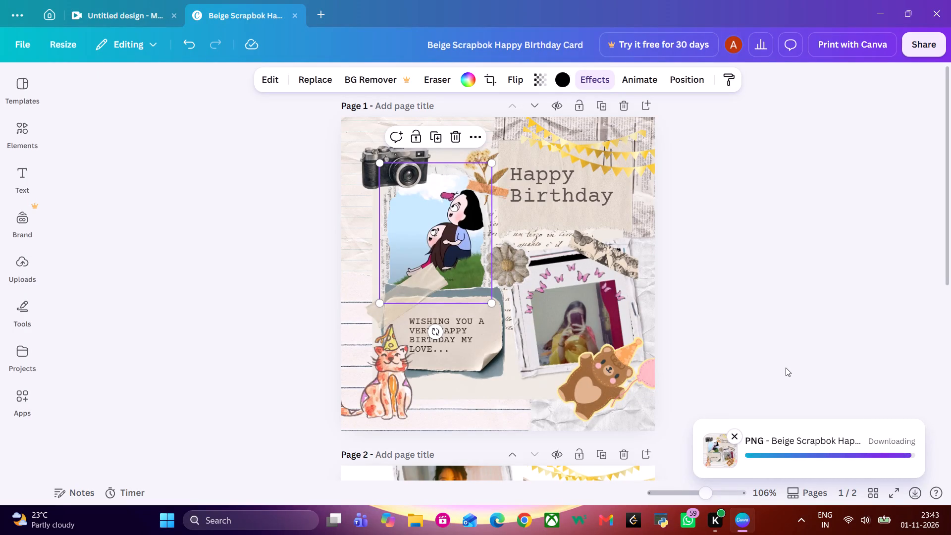
click(522, 523)
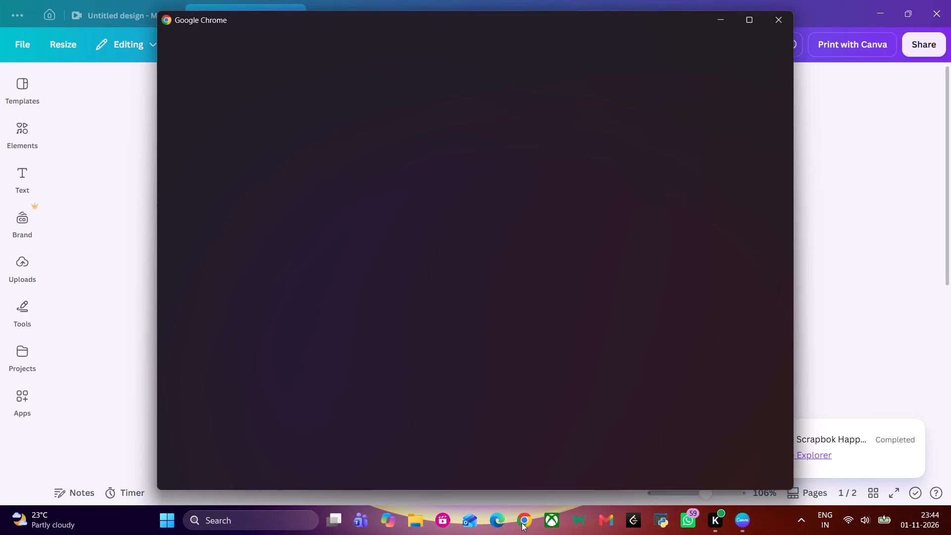